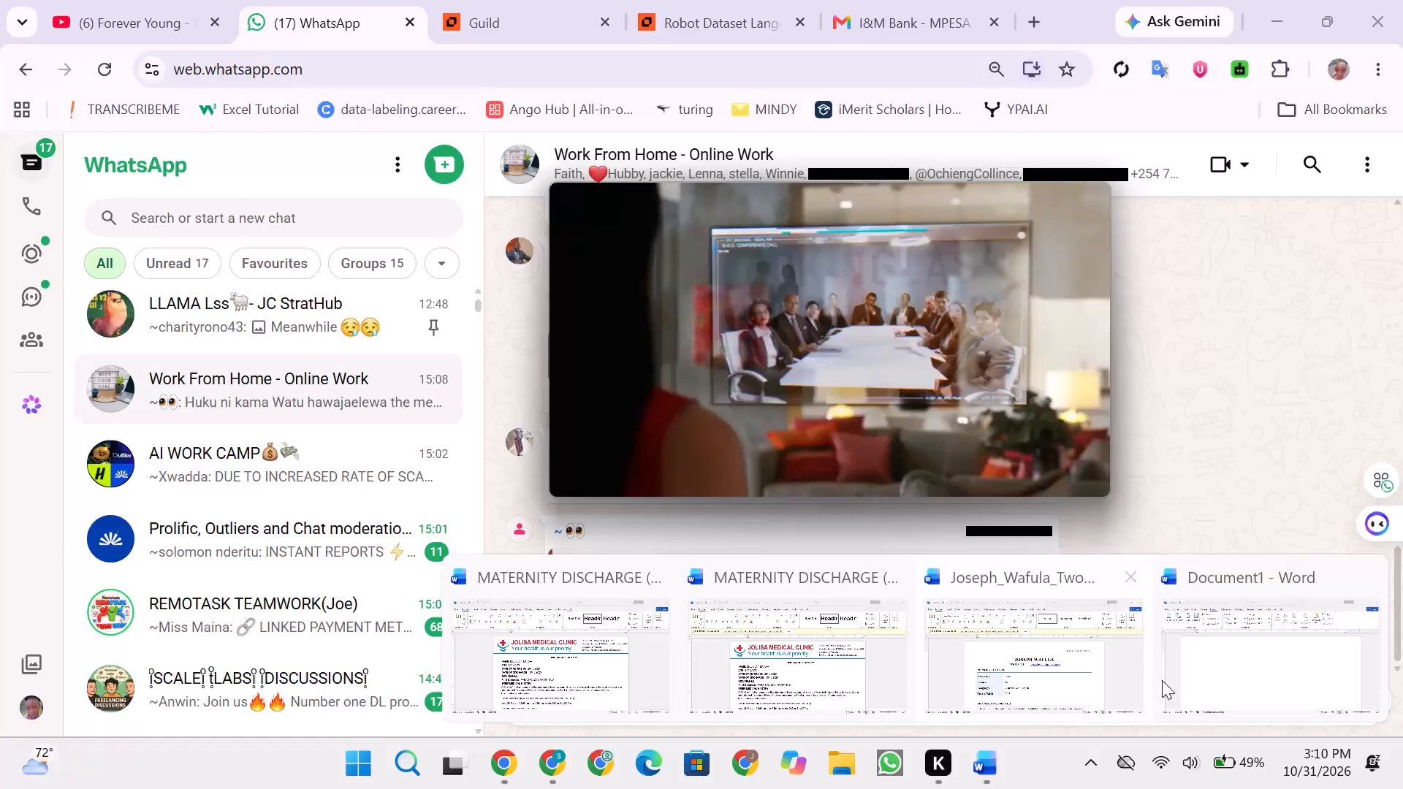
# Switch to the blank Document1 in Word and move the floating video window higher, away from the typing area.
pyautogui.moveTo(1280, 695); pyautogui.dragTo(1274, 693)
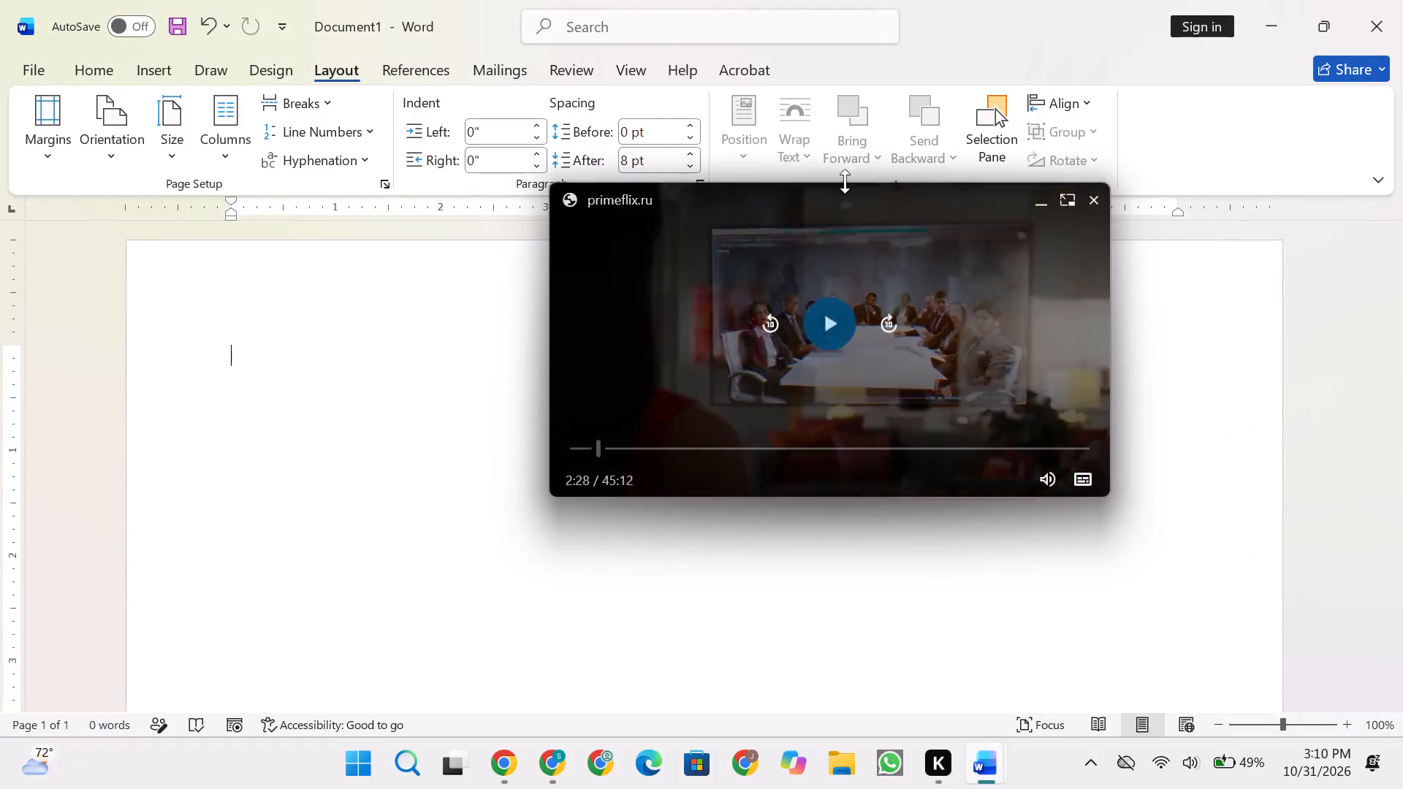
pyautogui.moveTo(894, 199); pyautogui.dragTo(871, 110)
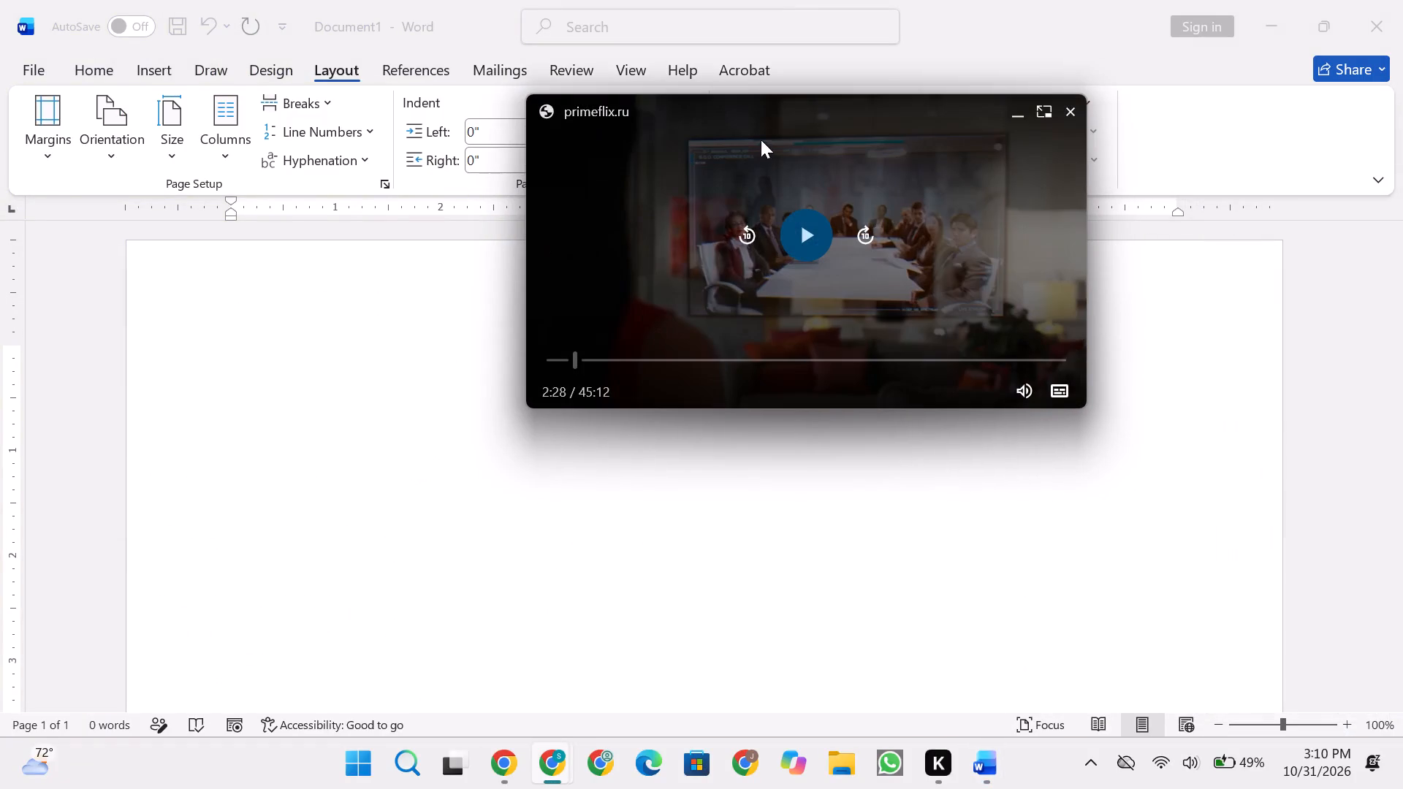
pyautogui.click(433, 336)
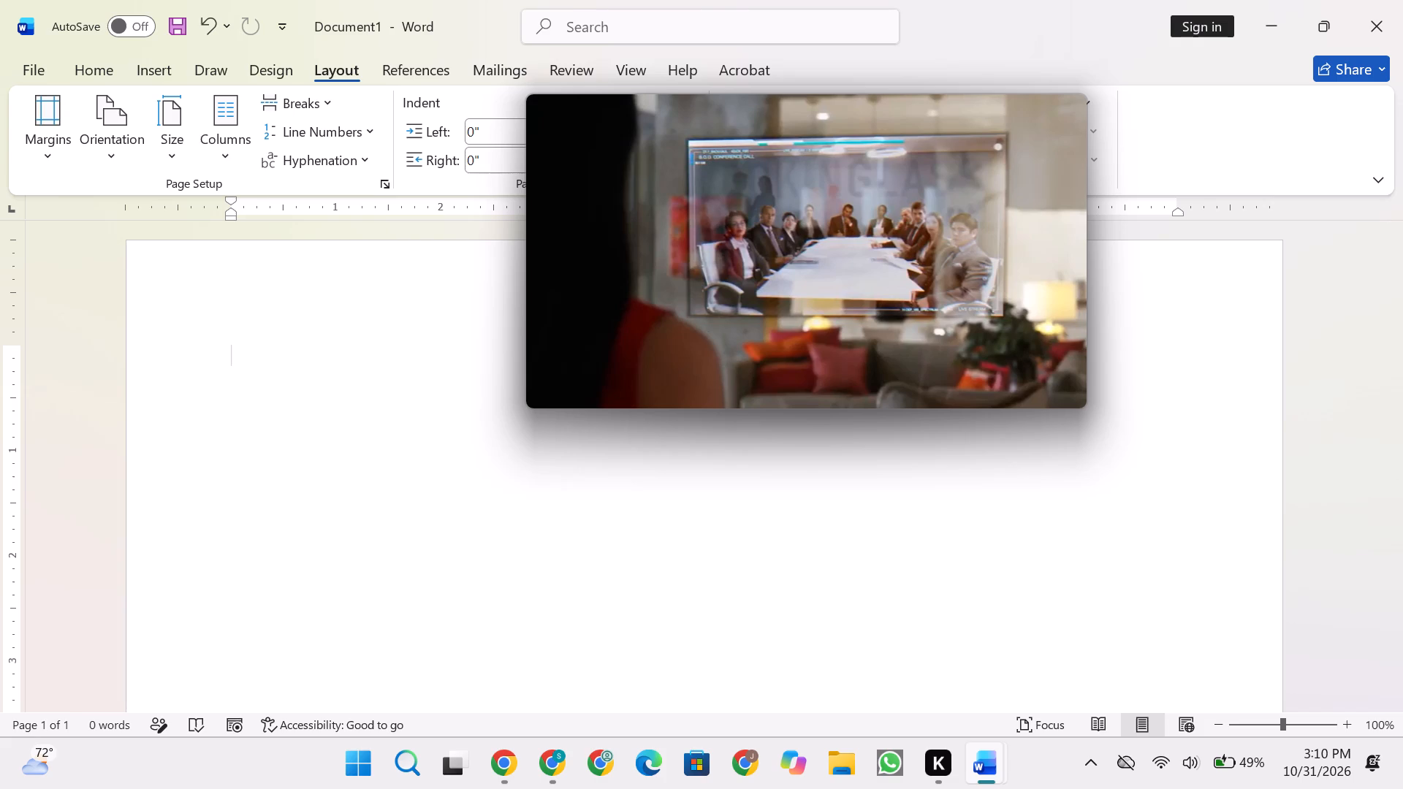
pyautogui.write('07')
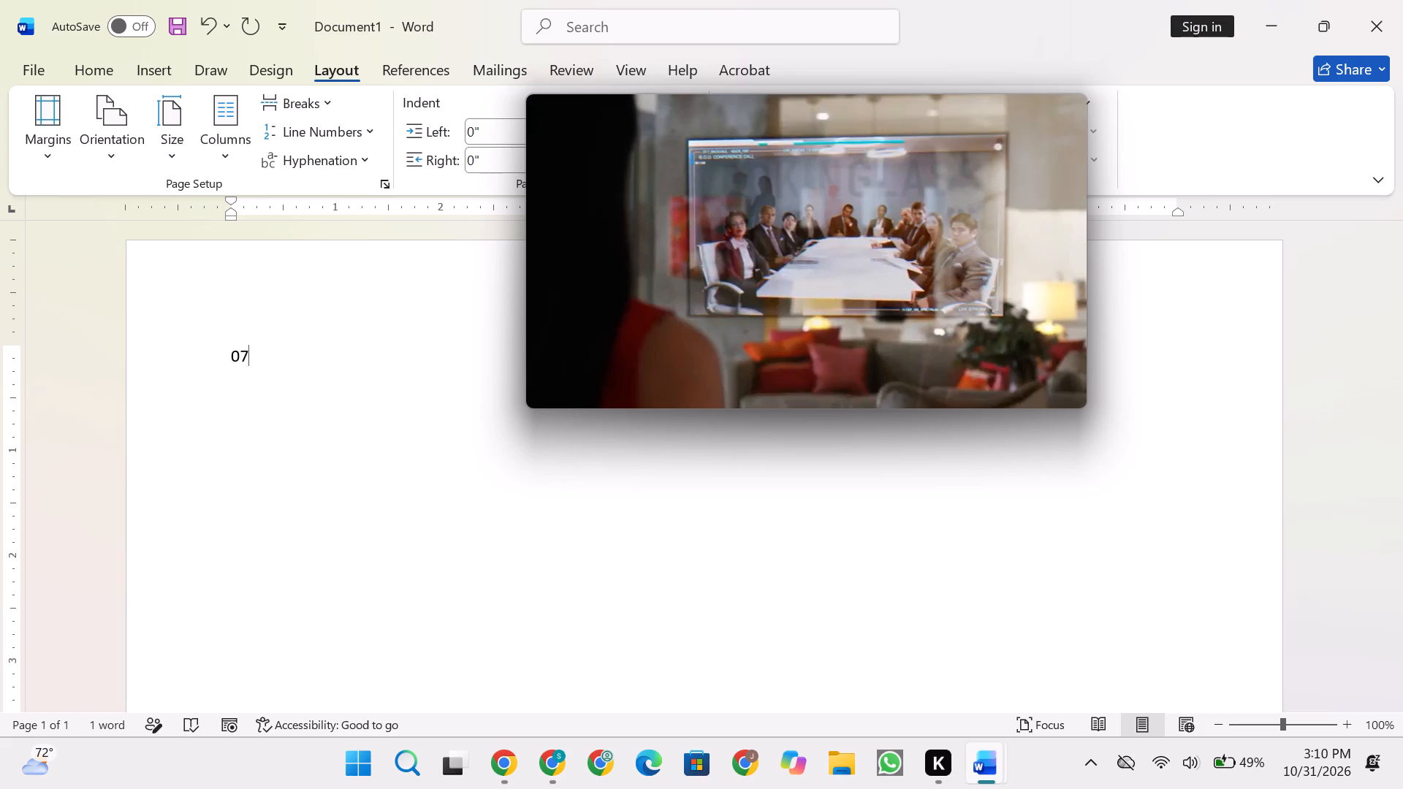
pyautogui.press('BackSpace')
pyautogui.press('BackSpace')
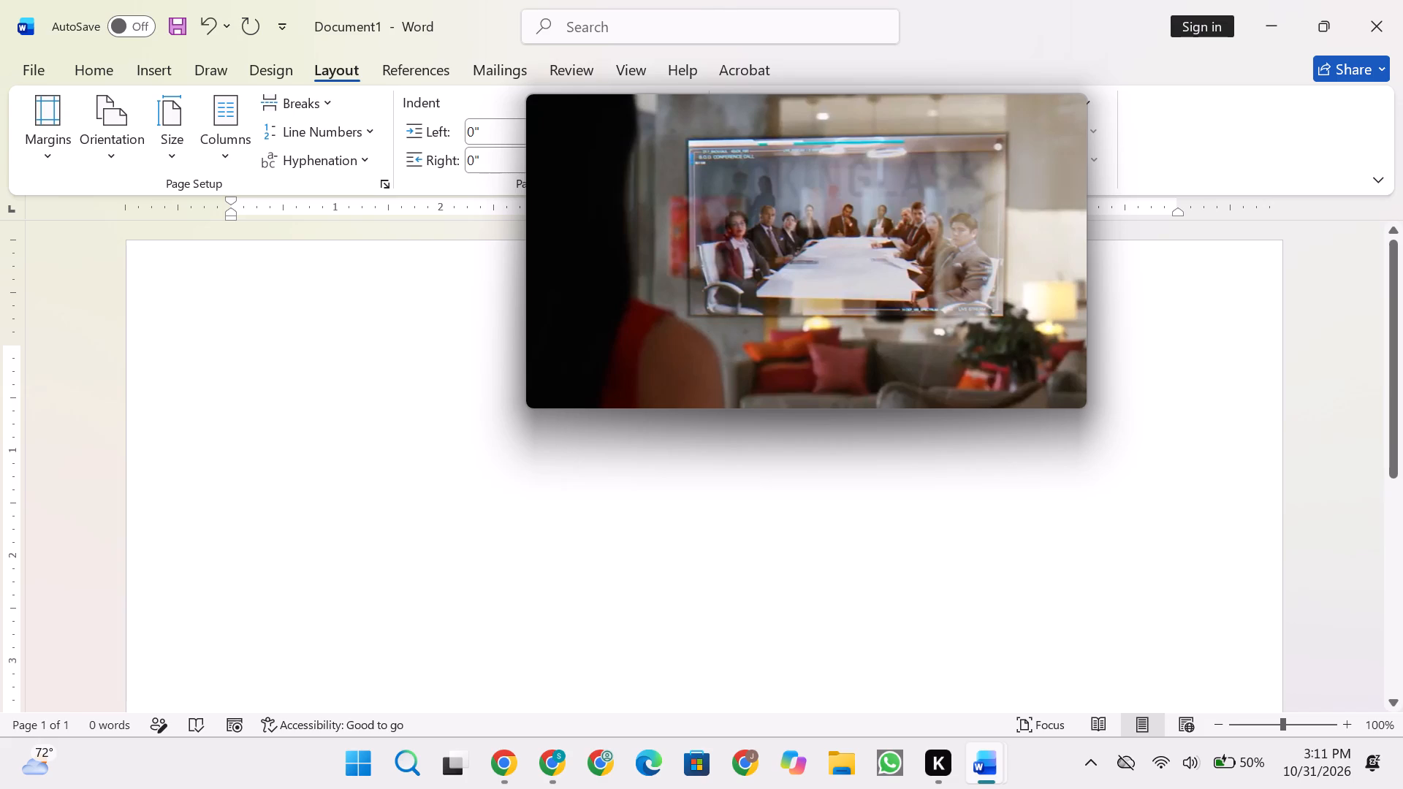
# Enter the text "Jaba available" on the first line of the blank document.
pyautogui.write('jaba availab')
pyautogui.write('le')
pyautogui.press('Return')
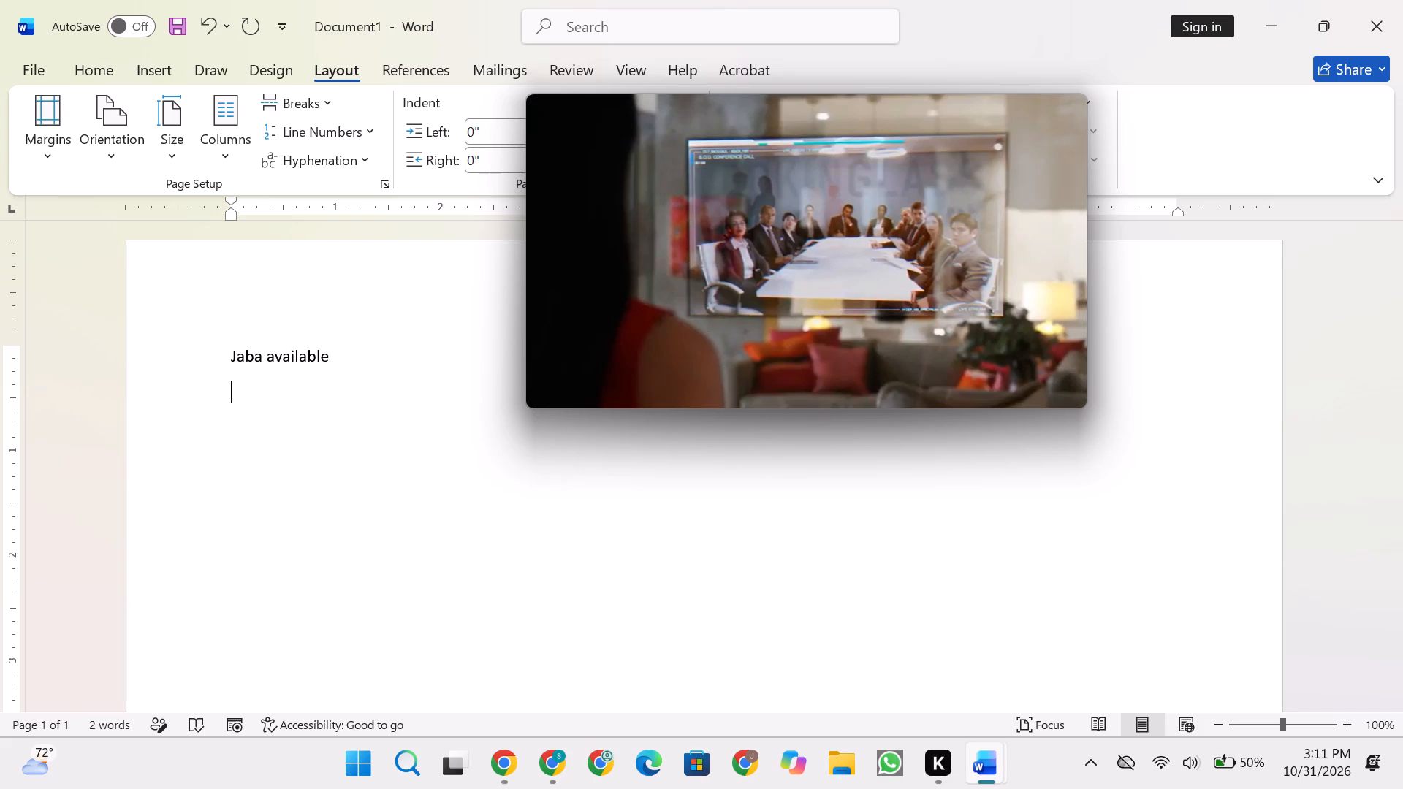
pyautogui.press('BackSpace')
pyautogui.press('BackSpace')
pyautogui.press('e')
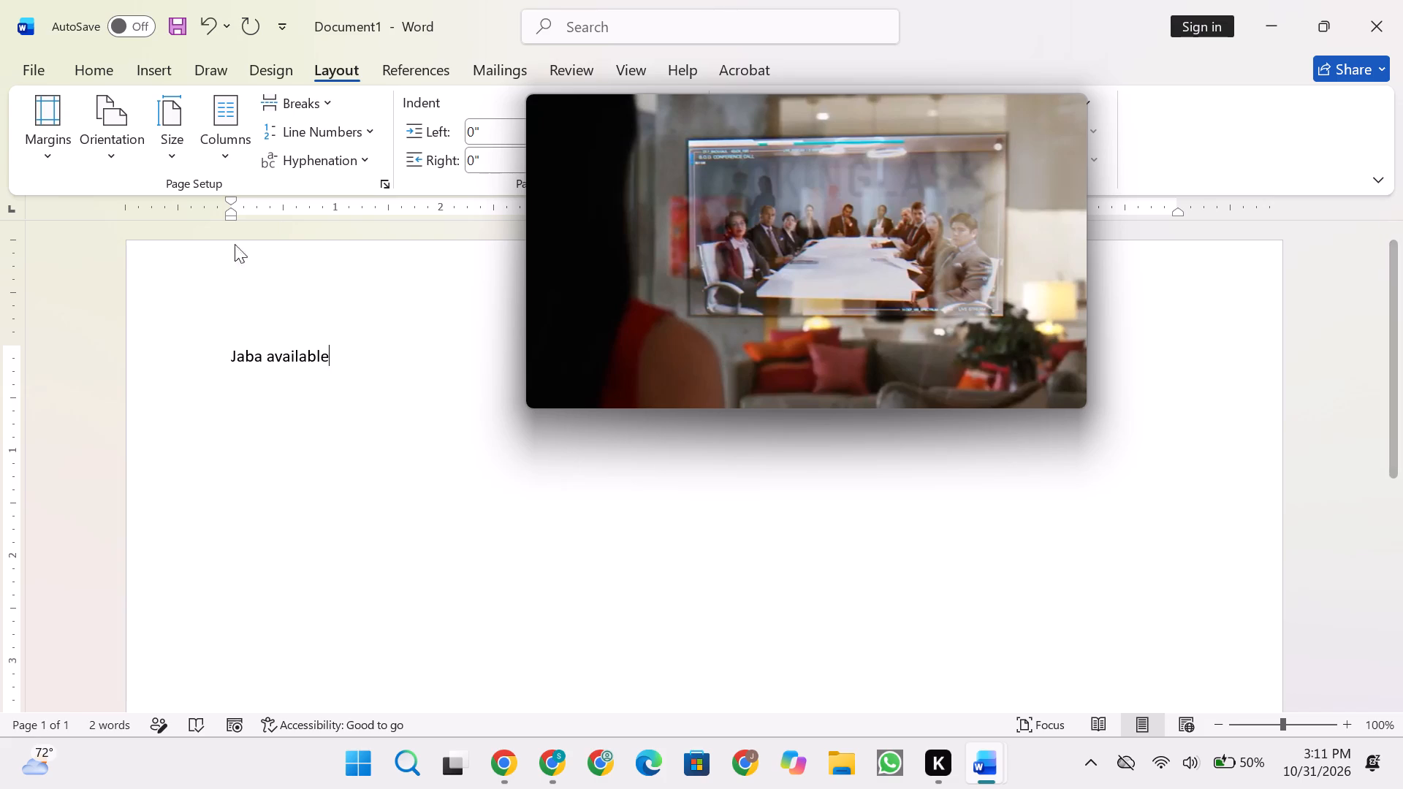
# Centre the "Jaba available" line horizontally on the page.
pyautogui.click(196, 357)
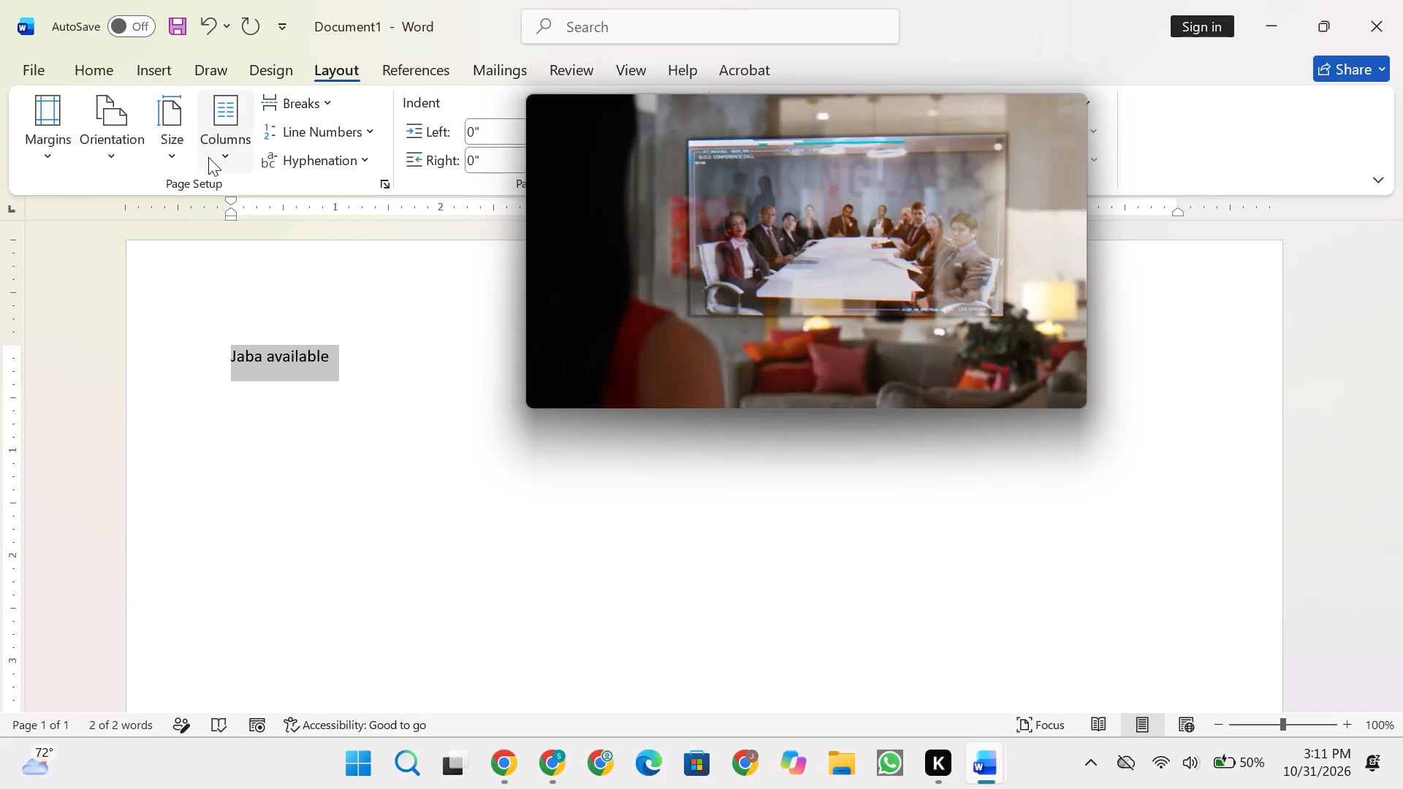
pyautogui.click(96, 64)
pyautogui.click(31, 71)
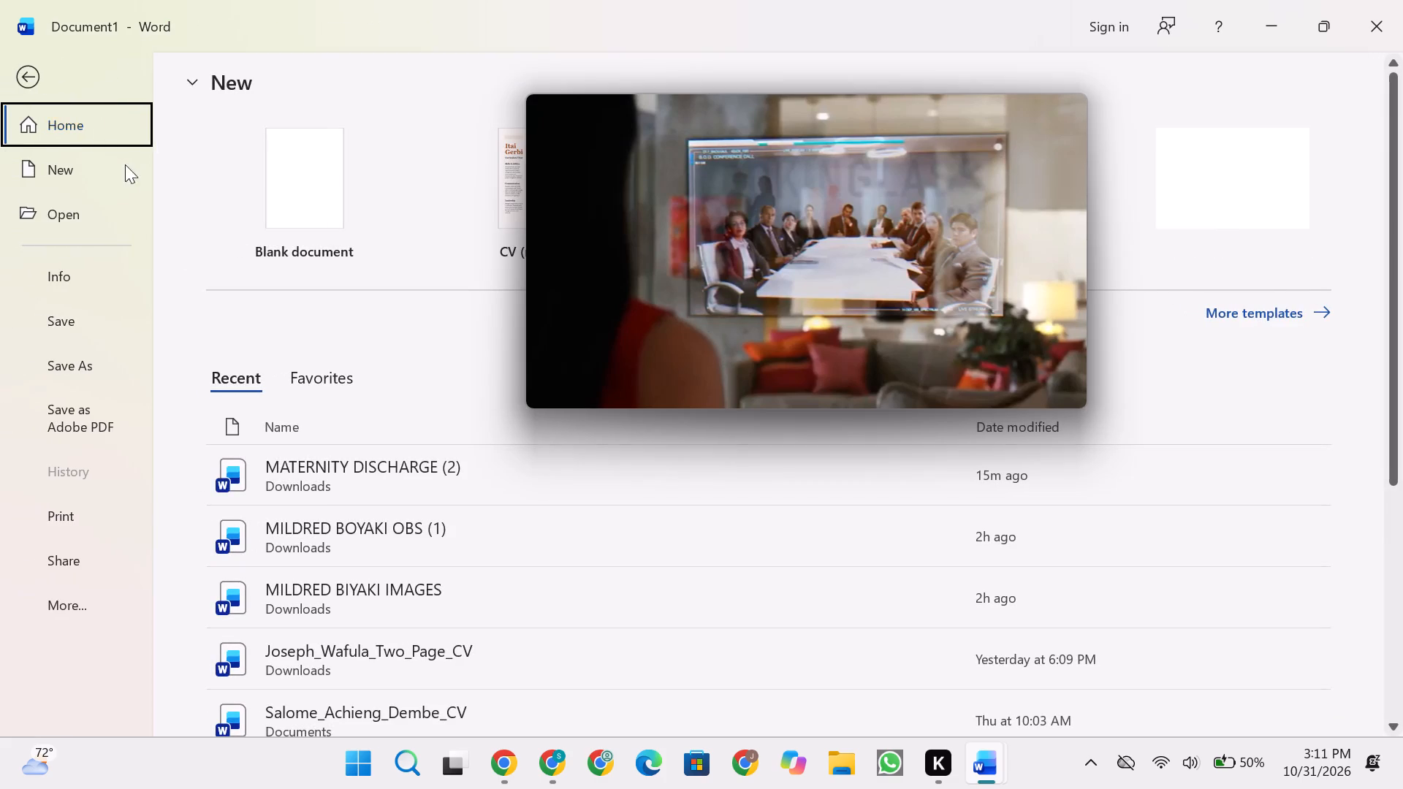
pyautogui.click(23, 78)
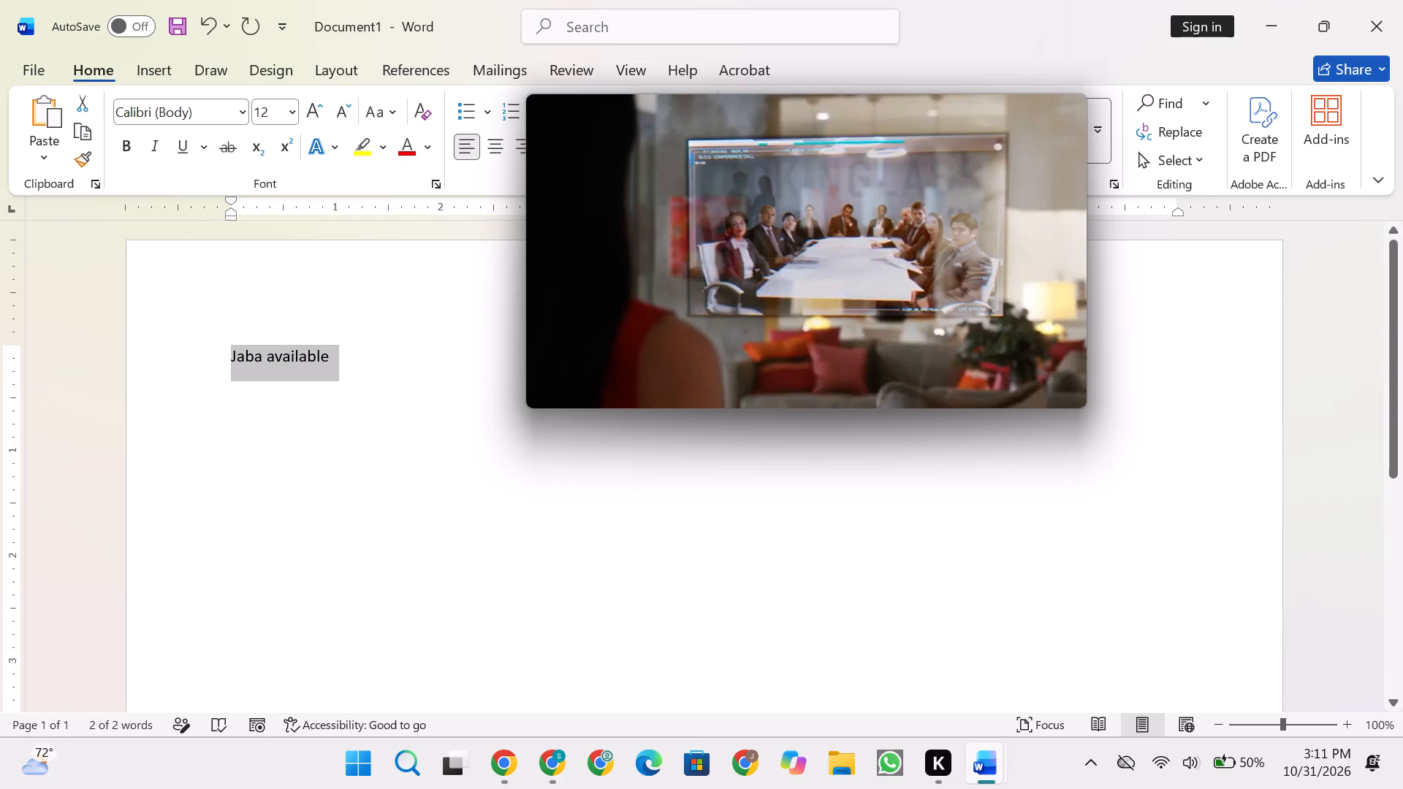
pyautogui.click(495, 147)
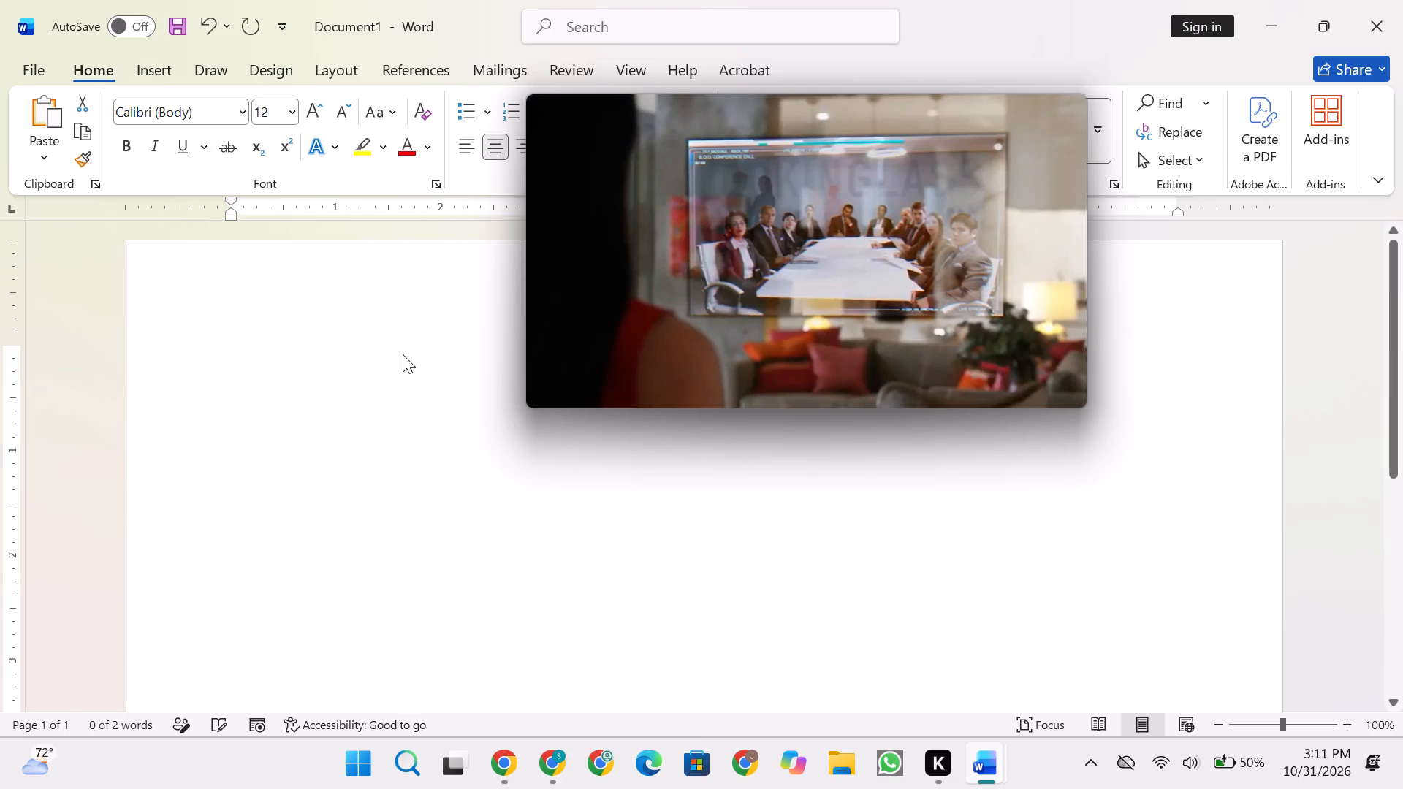
pyautogui.click(405, 349)
# Move the floating video window above the document's first line so that it no longer covers the centred text.
pyautogui.scroll(2, 414, 260)
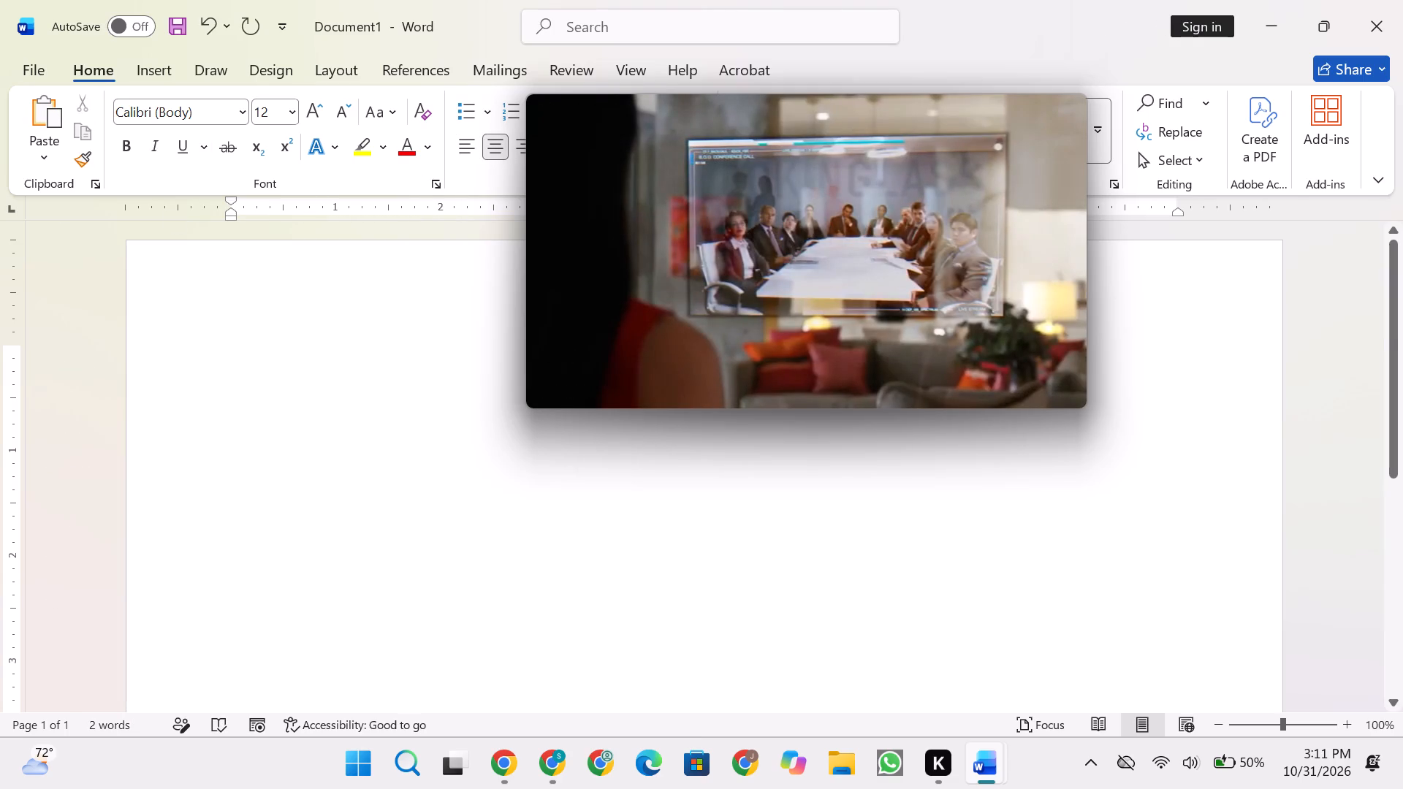
pyautogui.scroll(-5, 414, 260)
pyautogui.scroll(5, 414, 260)
pyautogui.moveTo(704, 113); pyautogui.dragTo(701, 115)
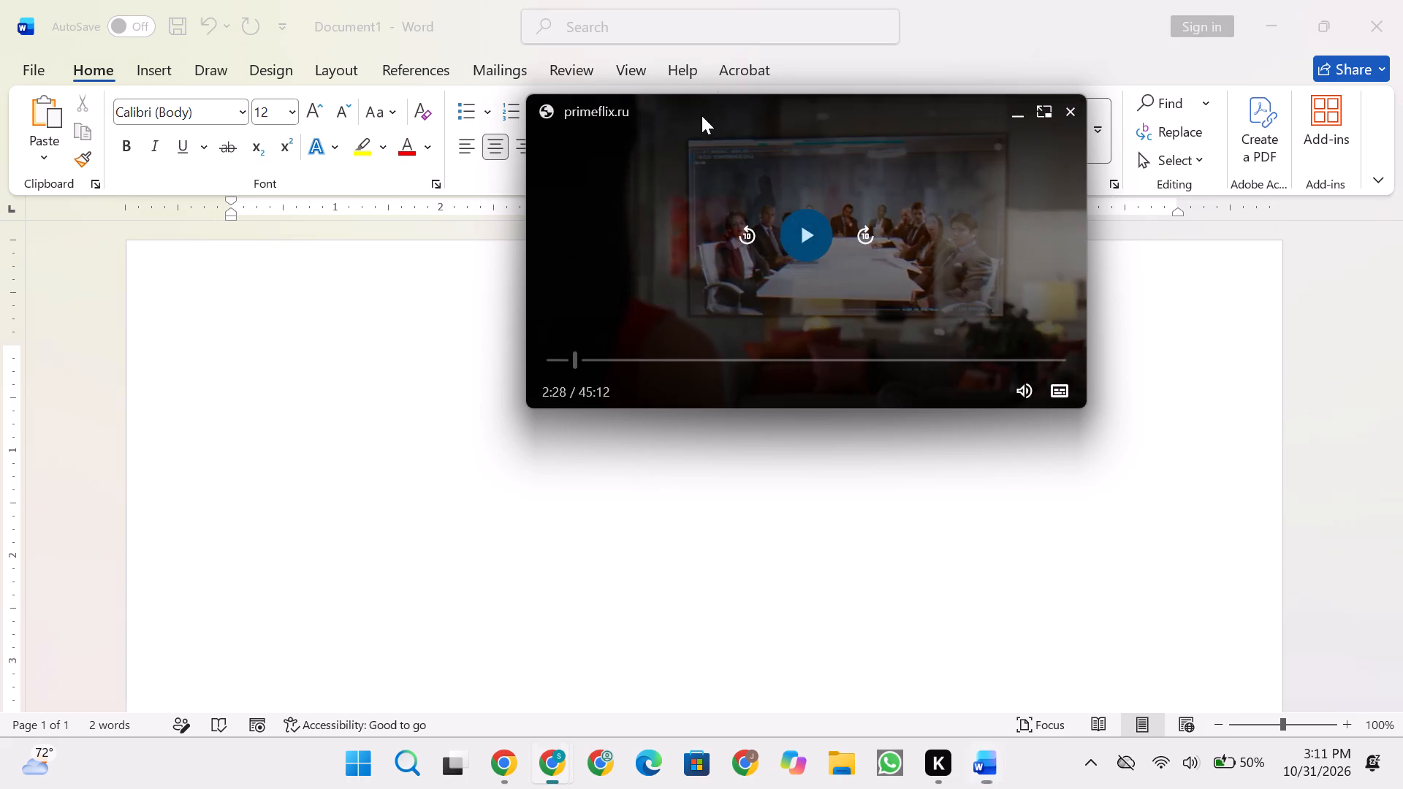
pyautogui.moveTo(701, 115); pyautogui.dragTo(203, 94)
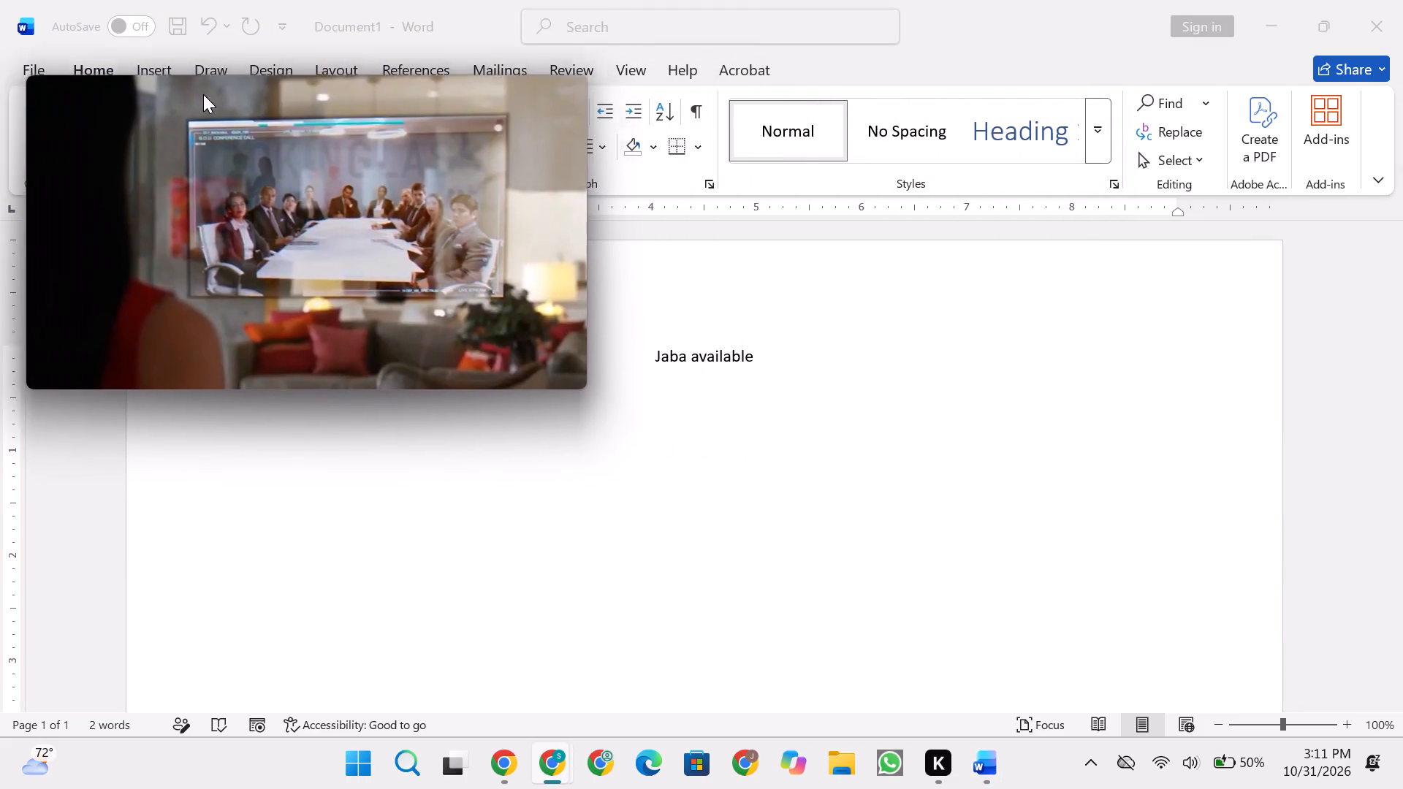
pyautogui.moveTo(203, 94); pyautogui.dragTo(520, 41)
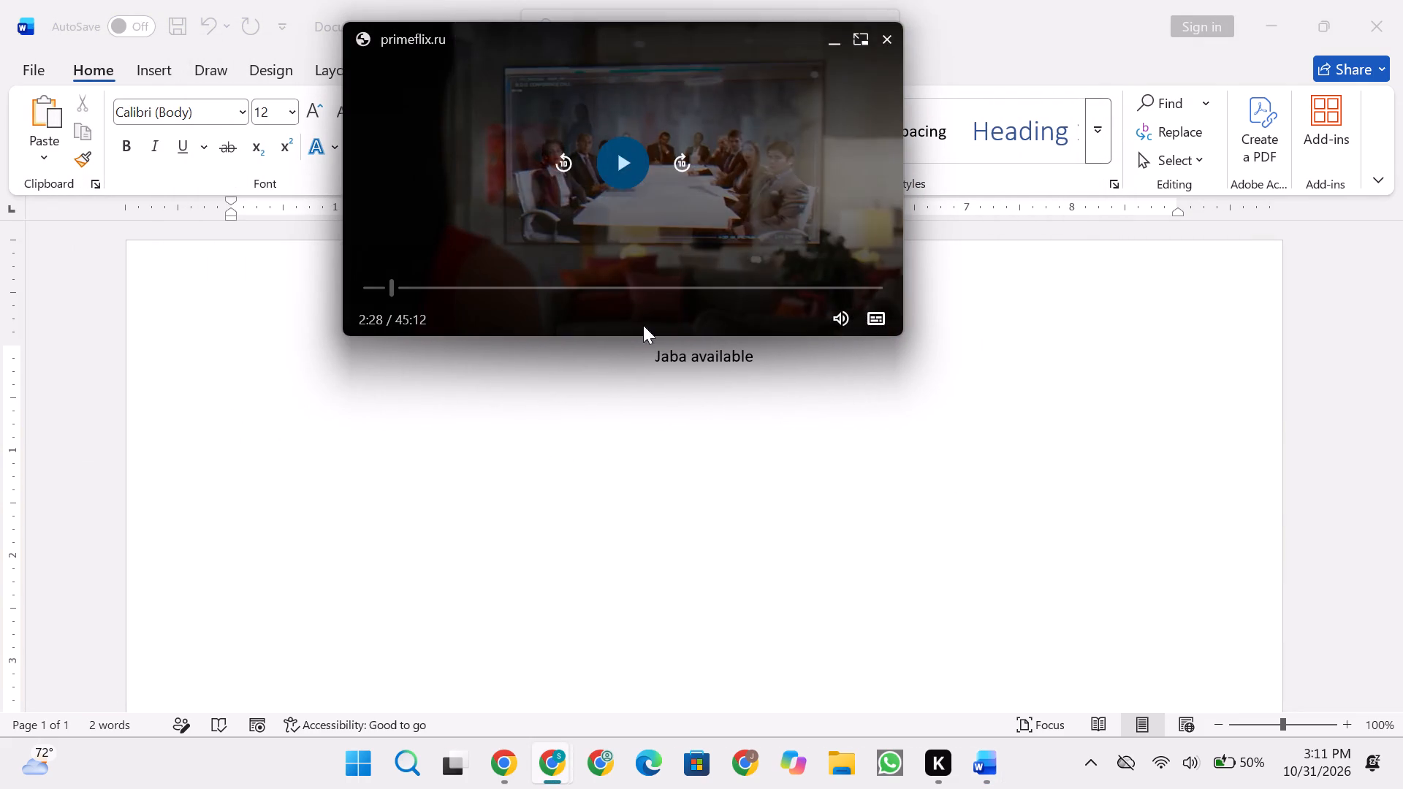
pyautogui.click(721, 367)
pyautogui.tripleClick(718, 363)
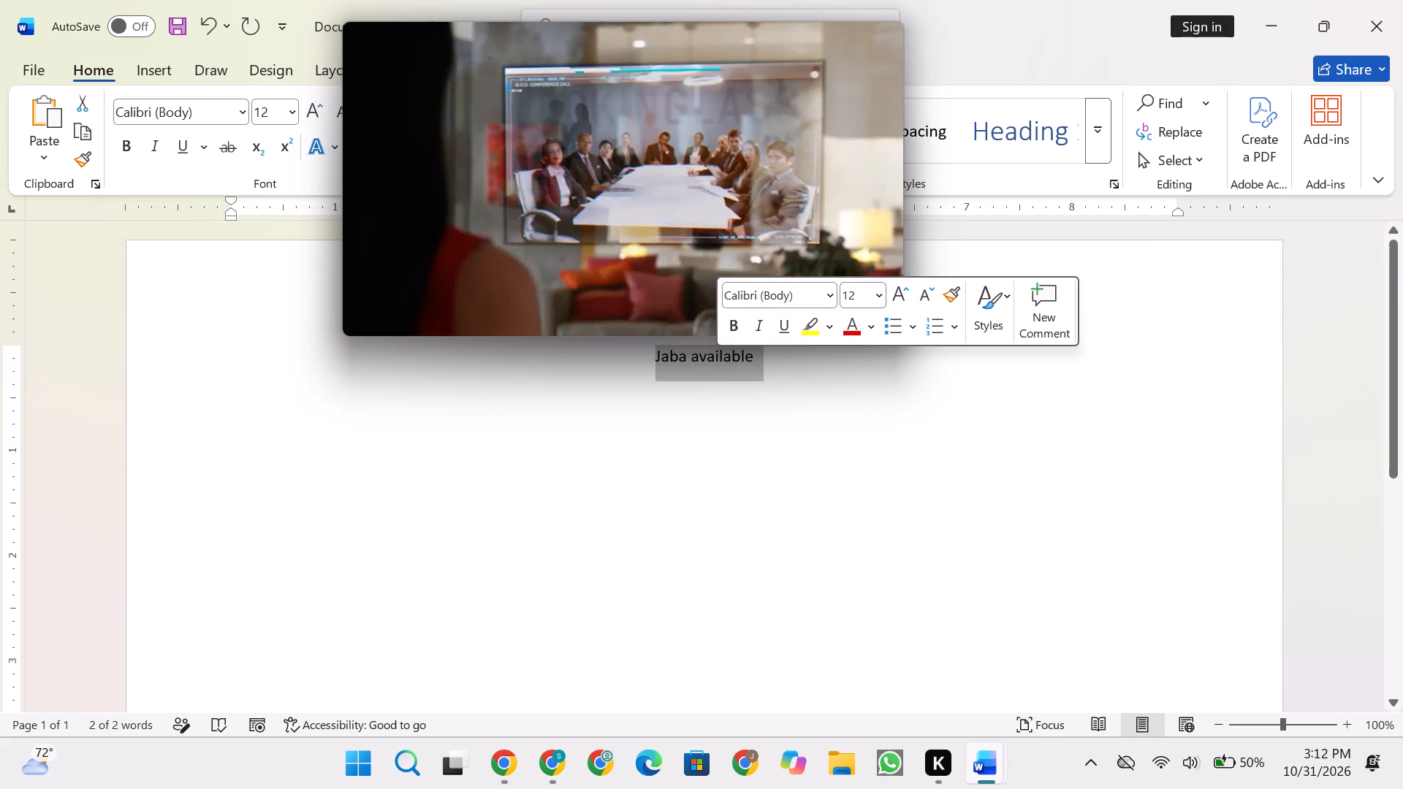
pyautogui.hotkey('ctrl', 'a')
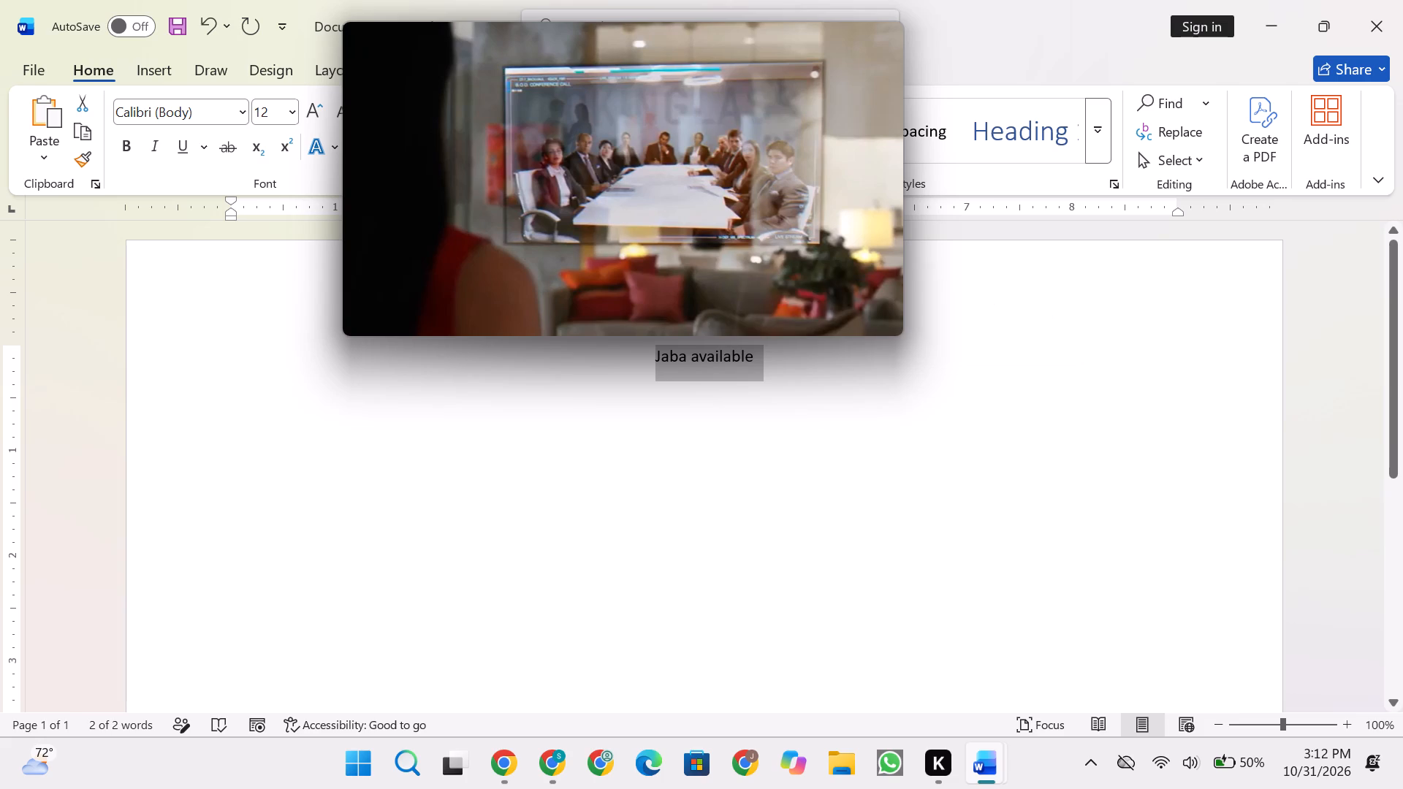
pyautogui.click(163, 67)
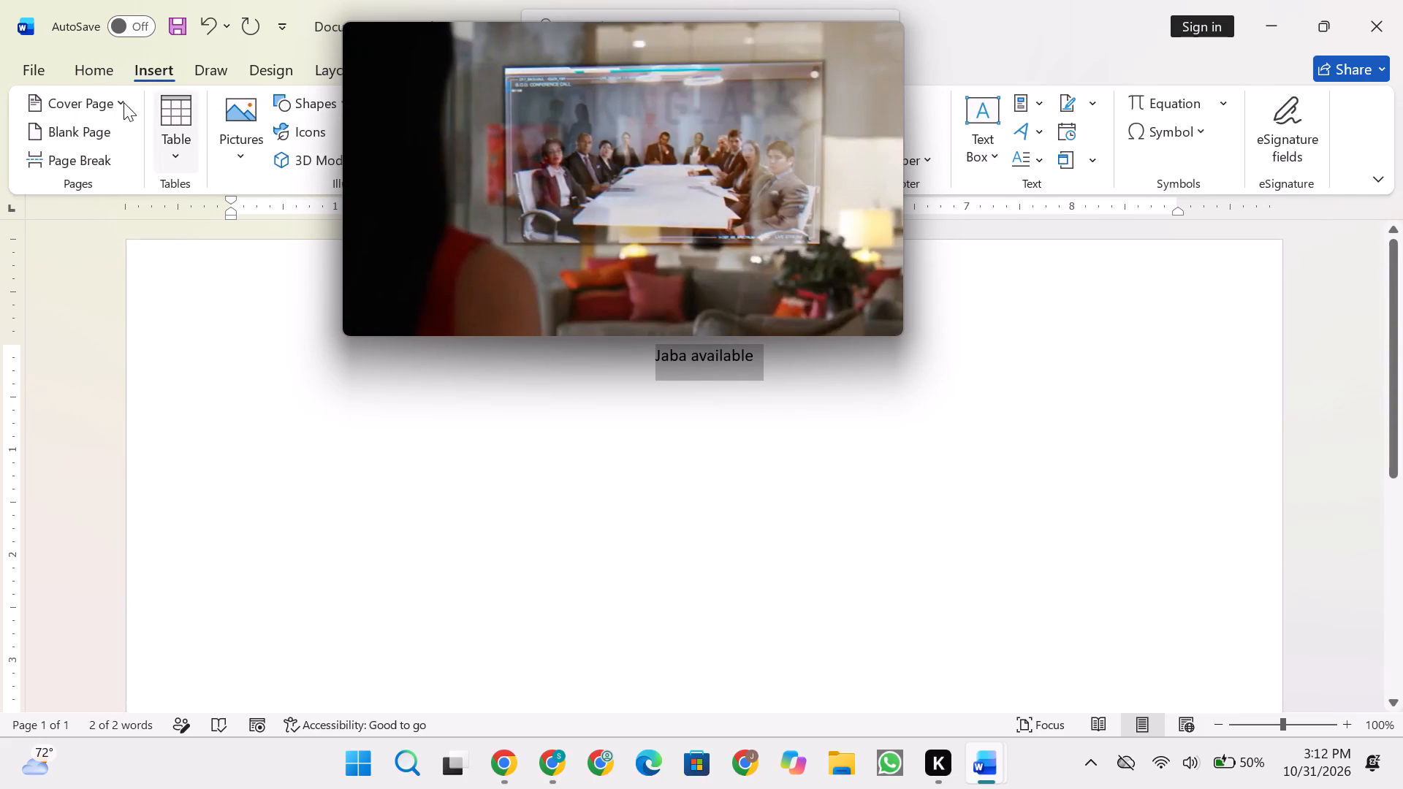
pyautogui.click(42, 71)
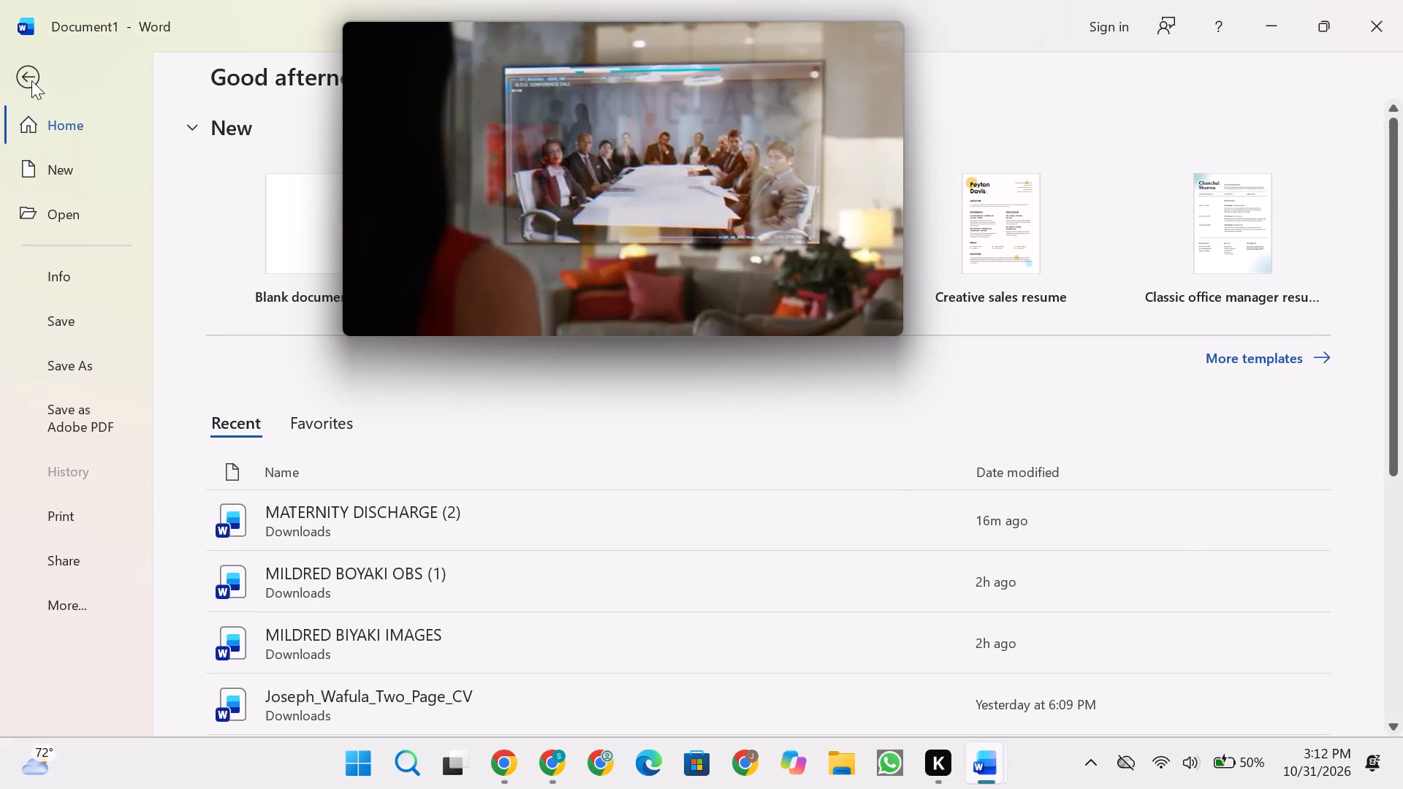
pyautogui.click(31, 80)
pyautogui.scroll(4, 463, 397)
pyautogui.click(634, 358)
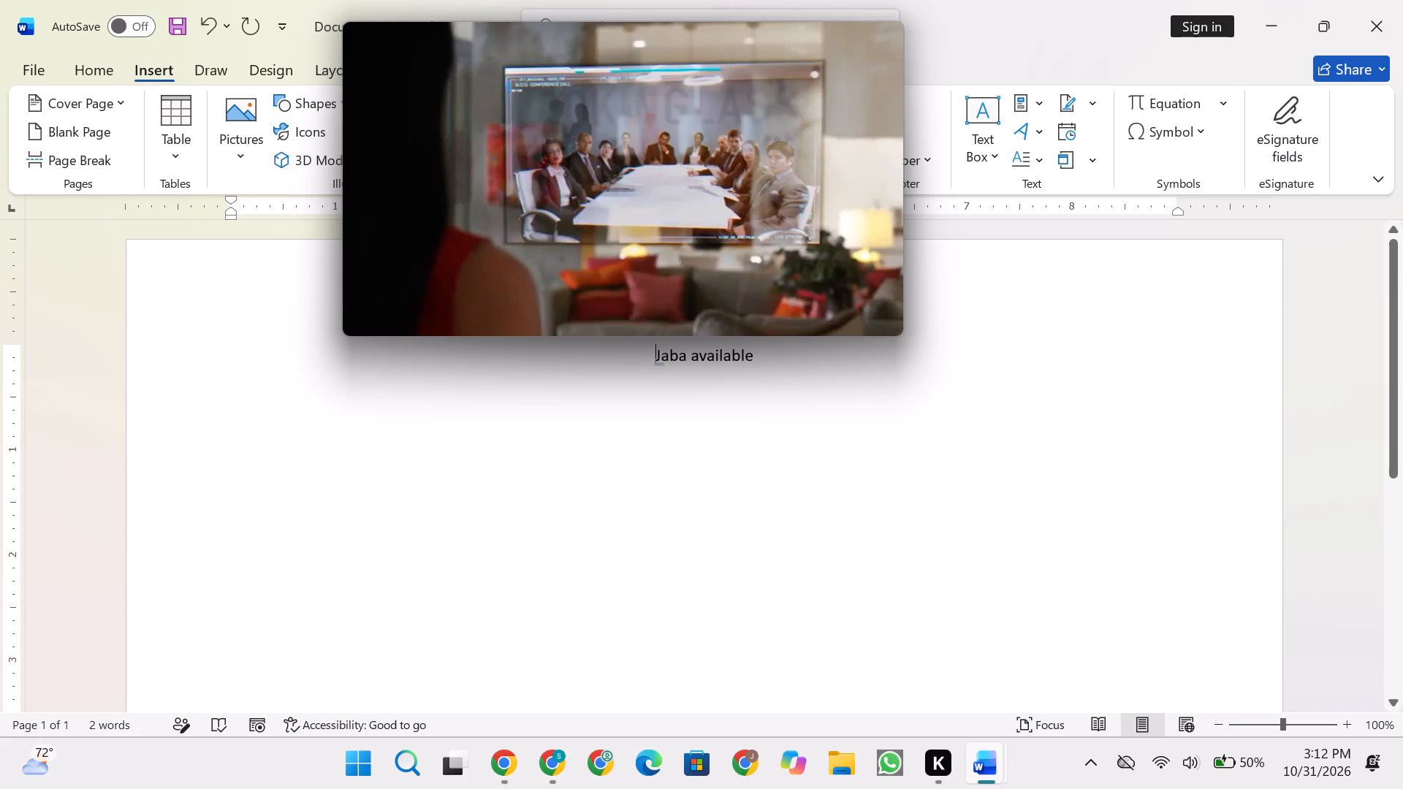
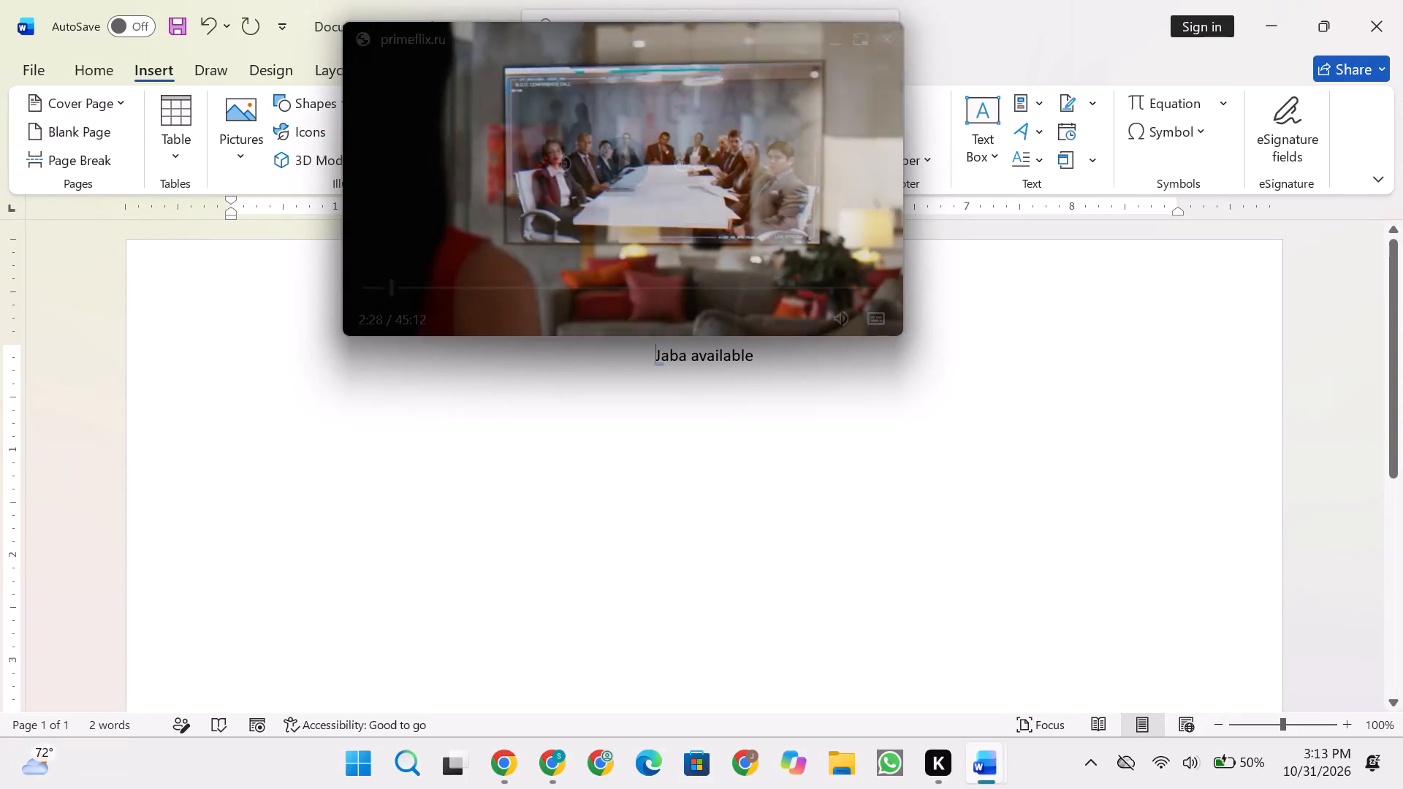
# Move the floating video window further away from the centred line so that it sits over the document's upper-right area.
pyautogui.click(650, 375)
pyautogui.moveTo(684, 50); pyautogui.dragTo(1074, 28)
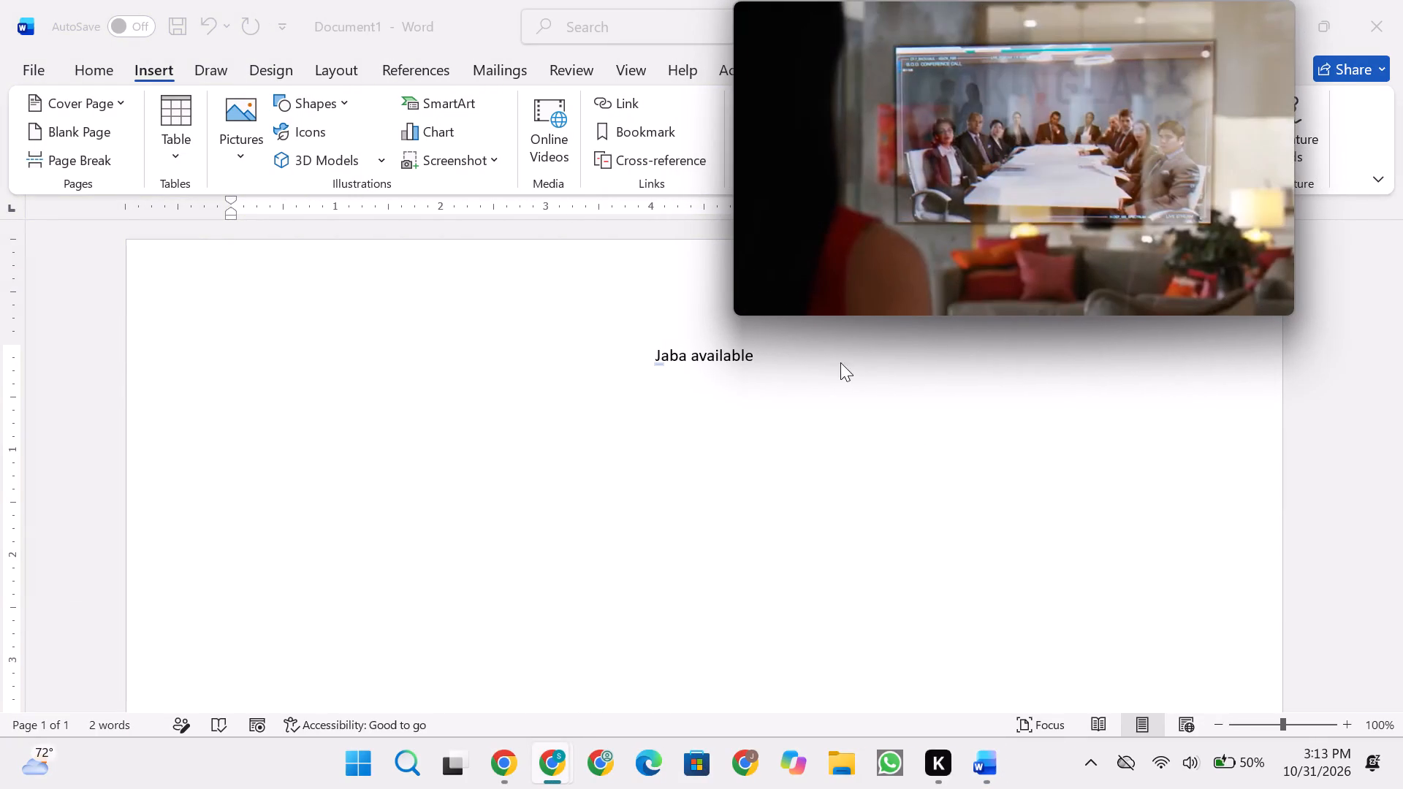
# Return to the document and insert "Kwa mwari " before "Jaba available" on the centred line.
pyautogui.click(840, 362)
pyautogui.click(786, 360)
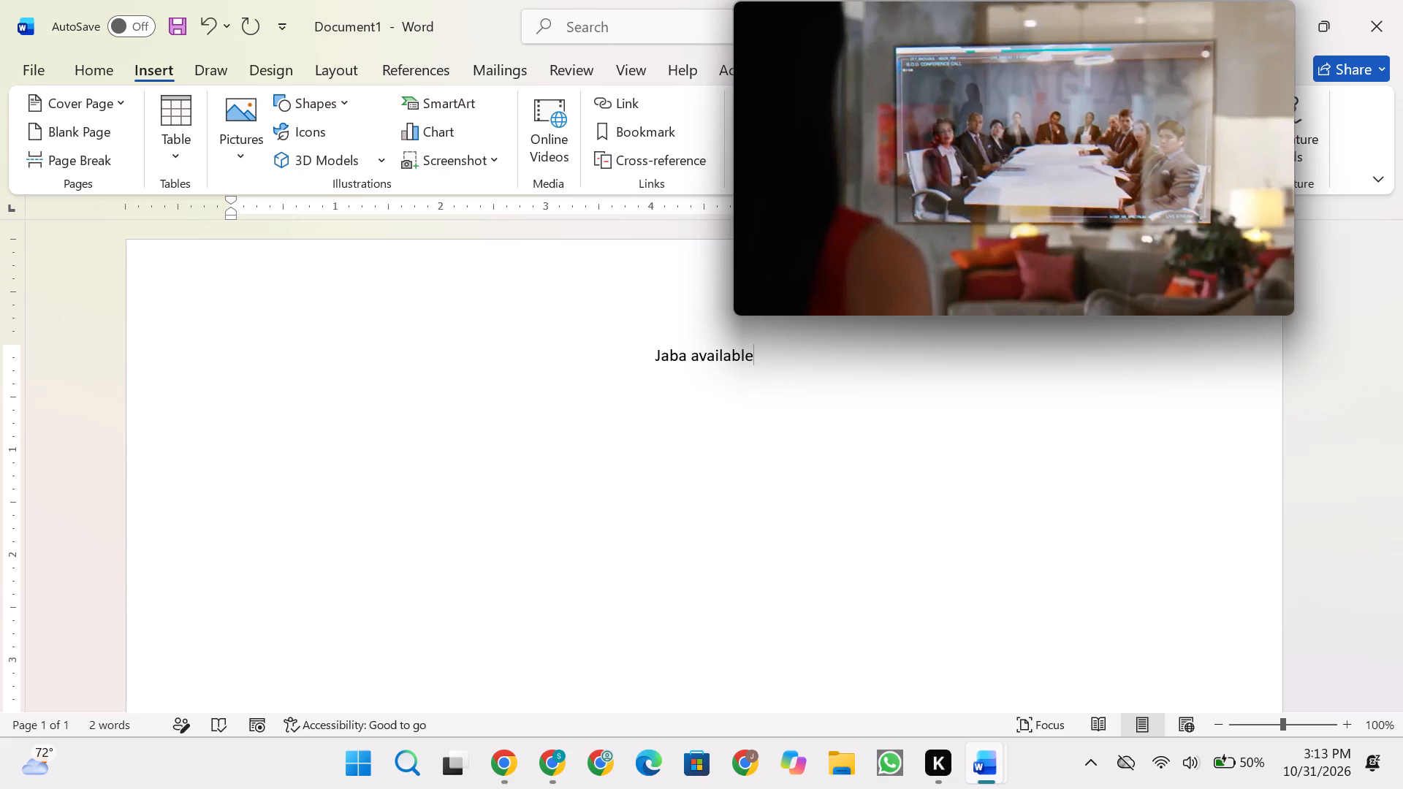
pyautogui.click(654, 356)
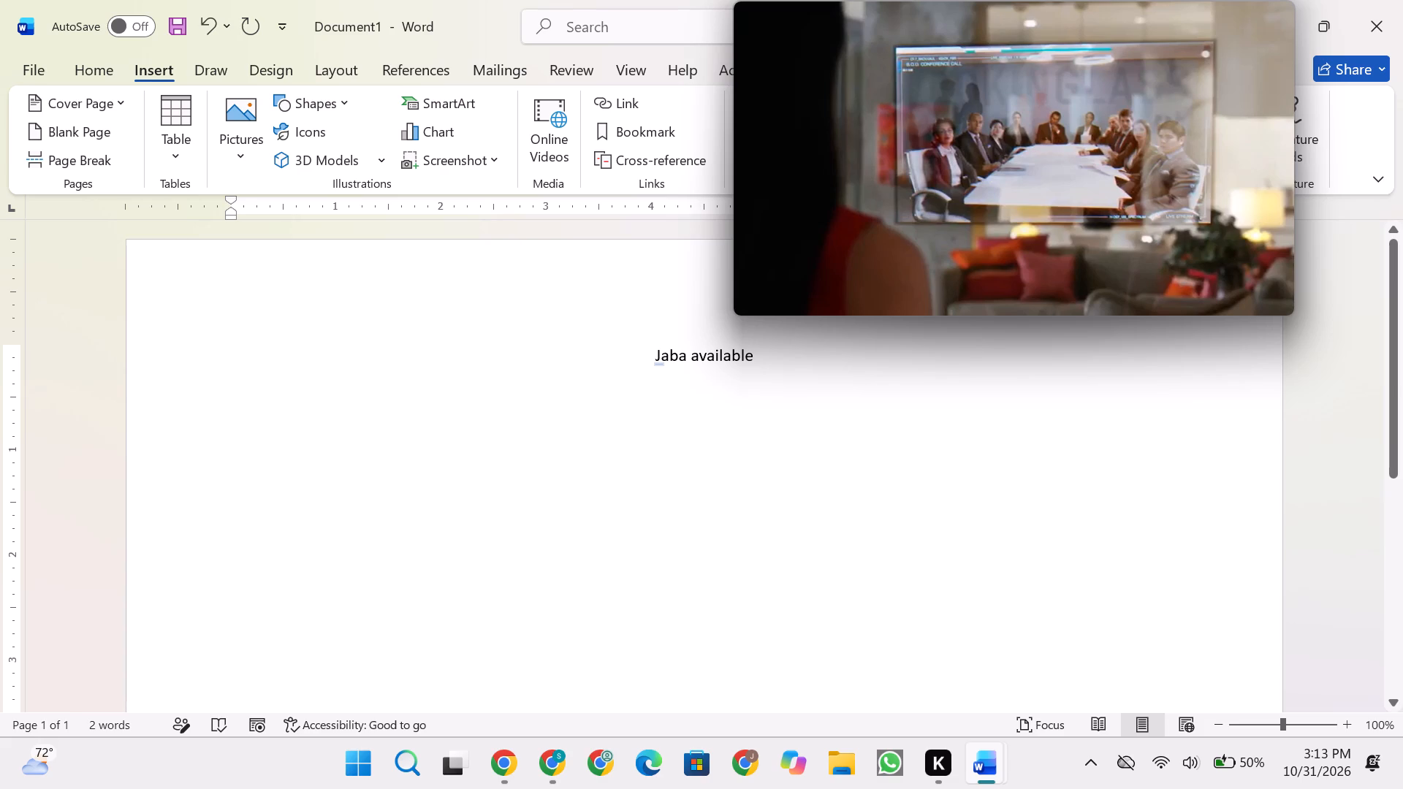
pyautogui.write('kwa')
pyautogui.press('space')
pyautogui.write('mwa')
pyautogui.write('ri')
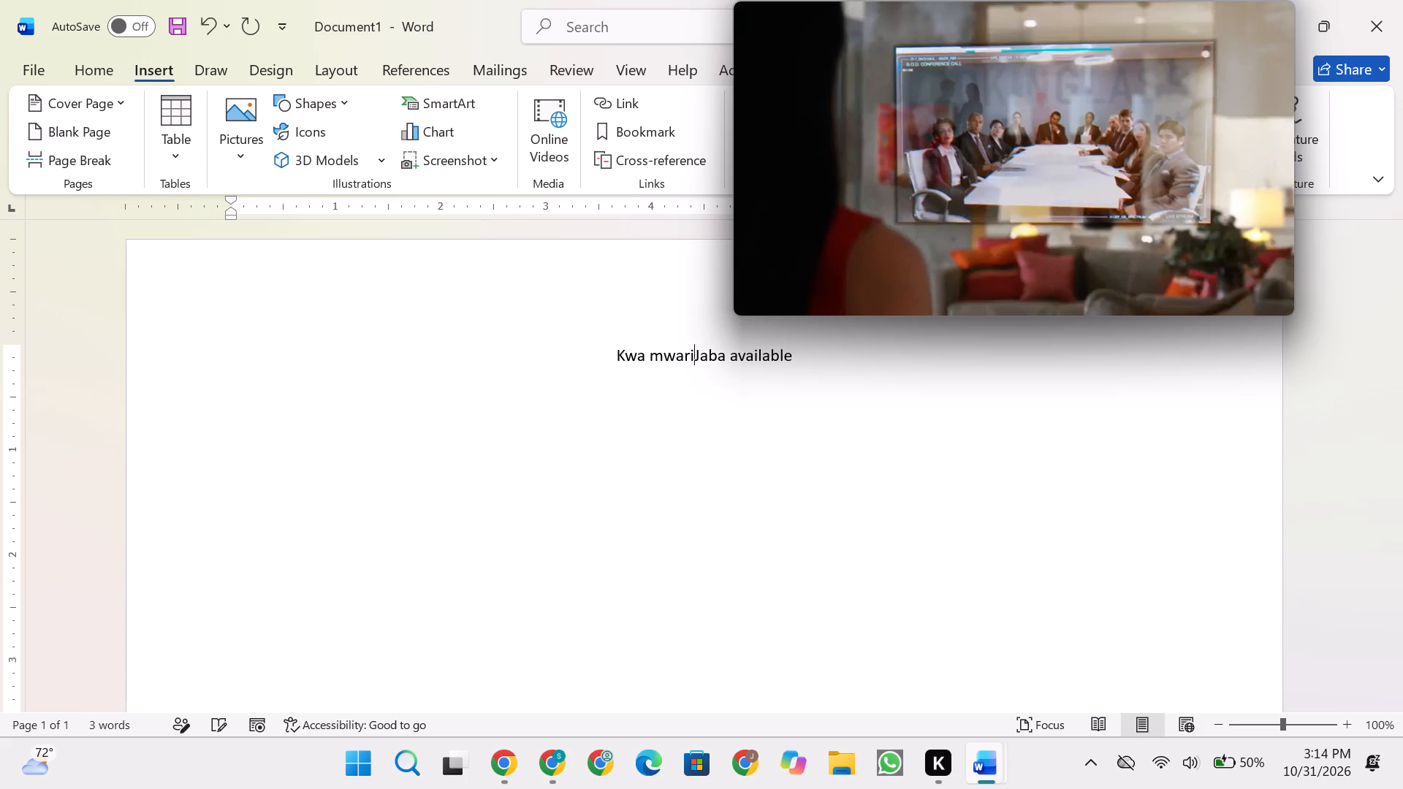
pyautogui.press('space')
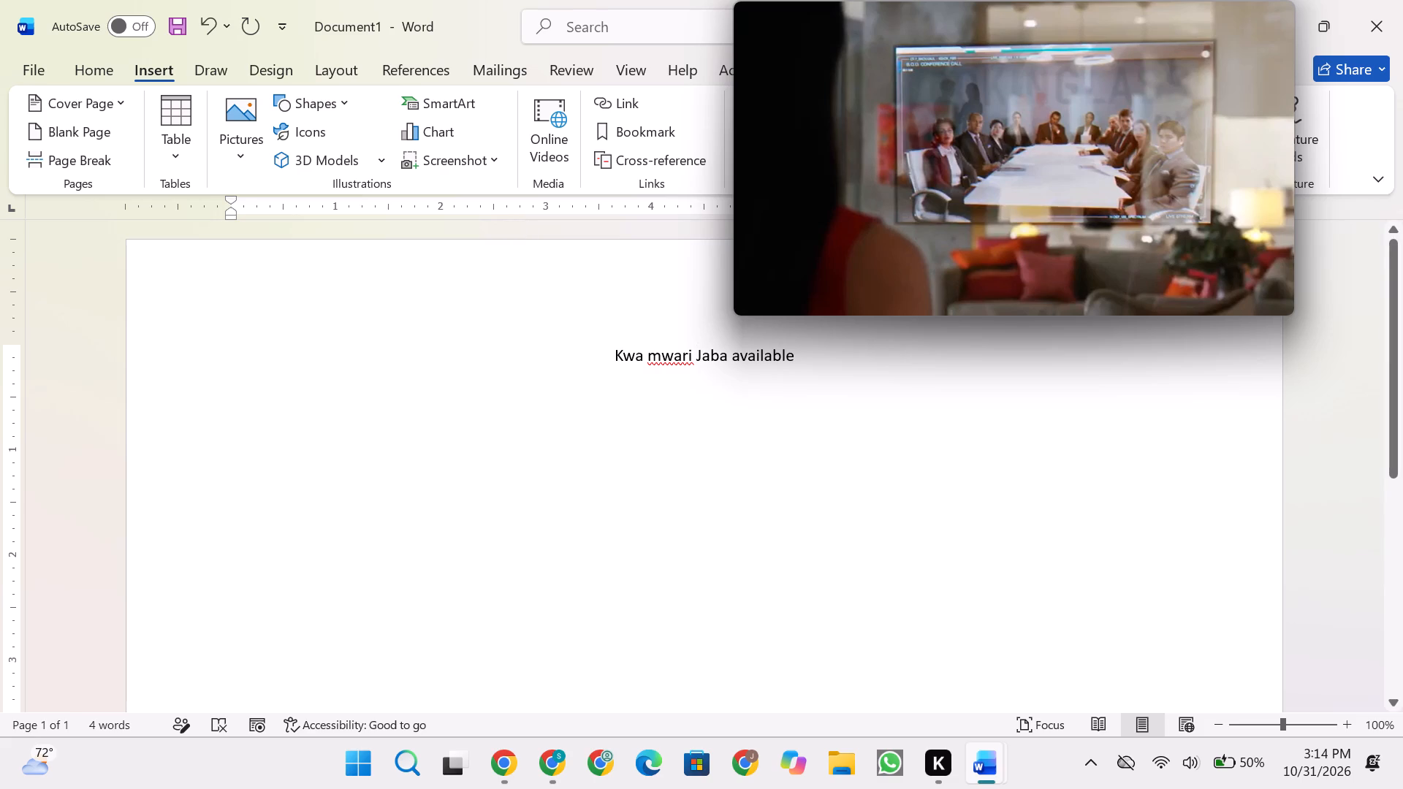
# Change the whole "Kwa mwari Jaba available" line to UPPERCASE.
pyautogui.tripleClick(607, 354)
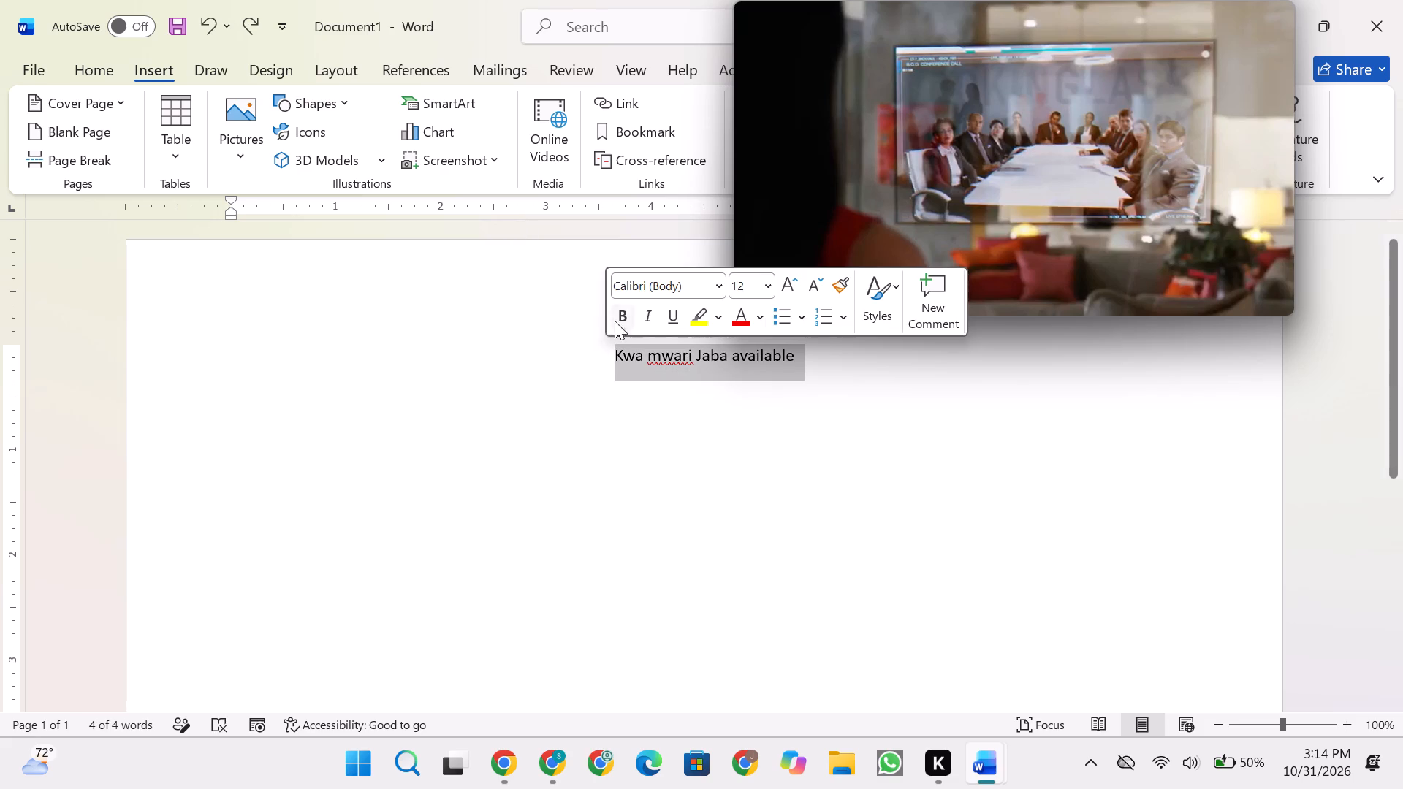
pyautogui.click(98, 75)
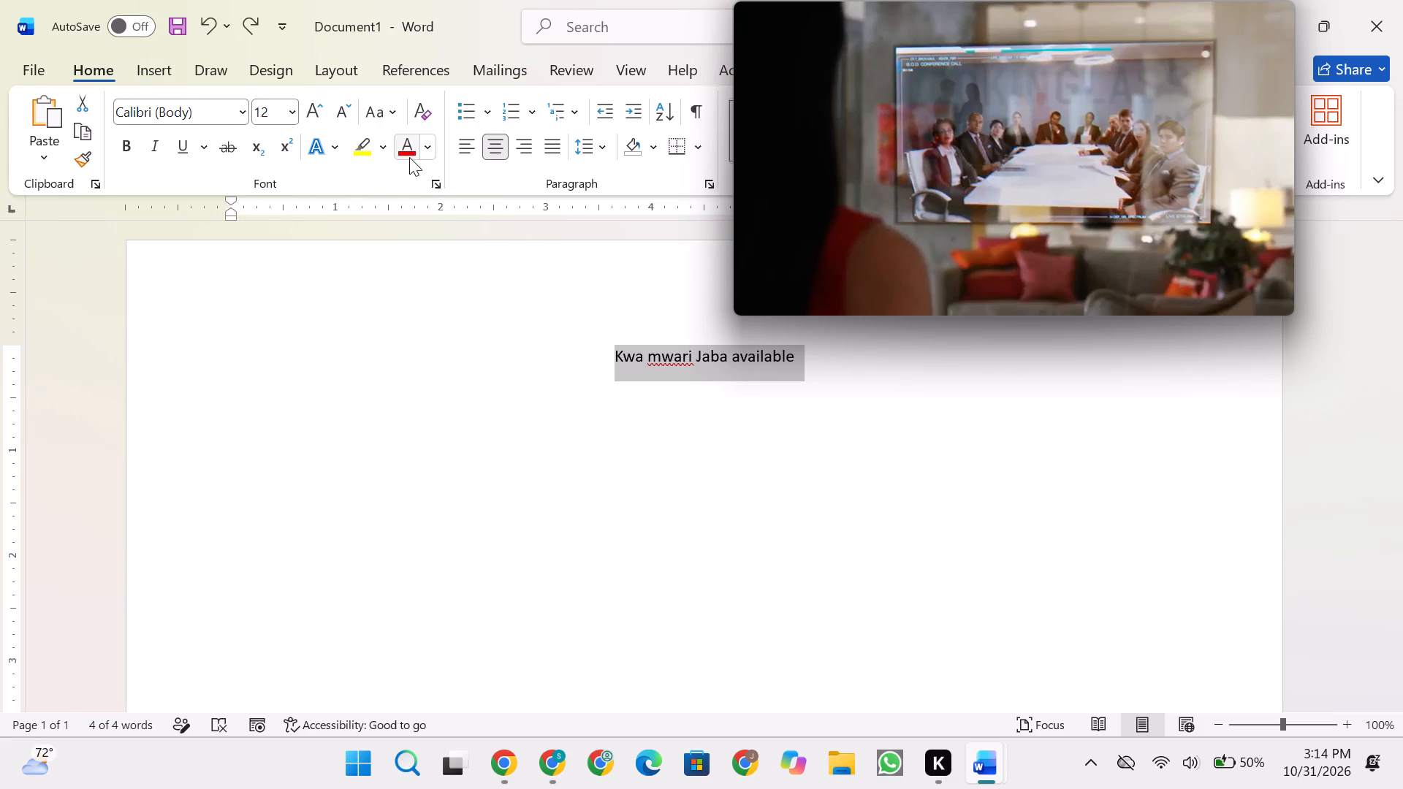
pyautogui.click(393, 117)
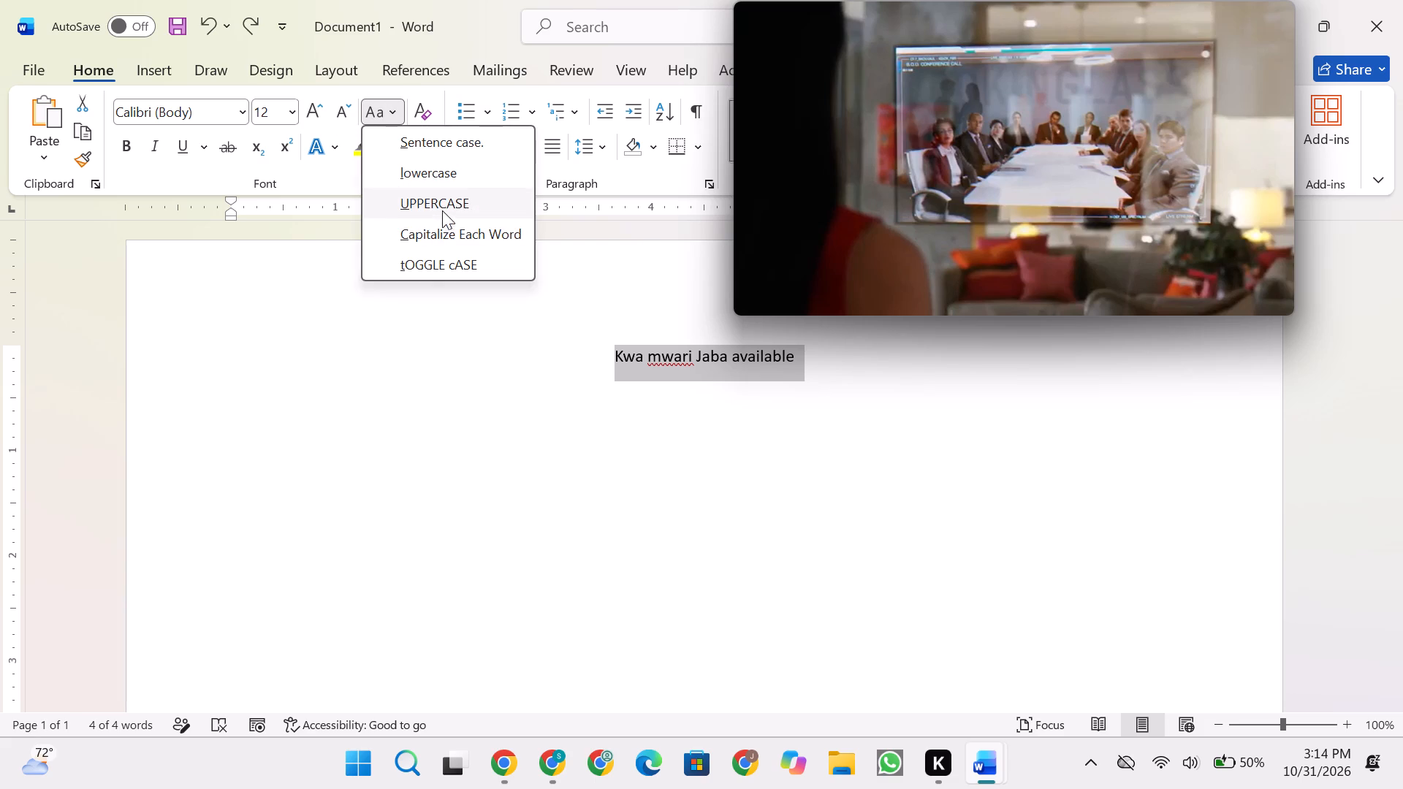
pyautogui.click(442, 210)
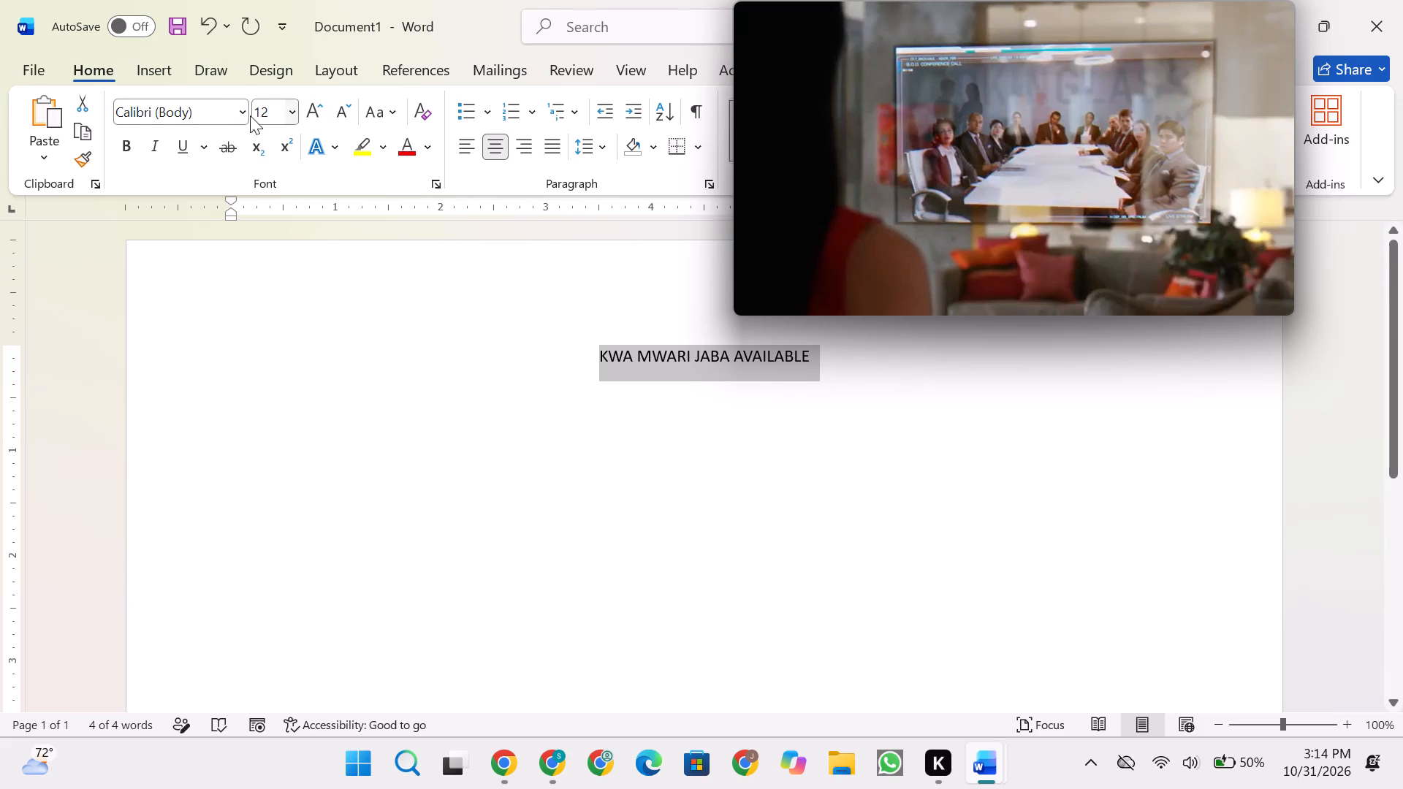
# Set the font of the selected line to Times New Roman.
pyautogui.click(240, 114)
pyautogui.click(281, 259)
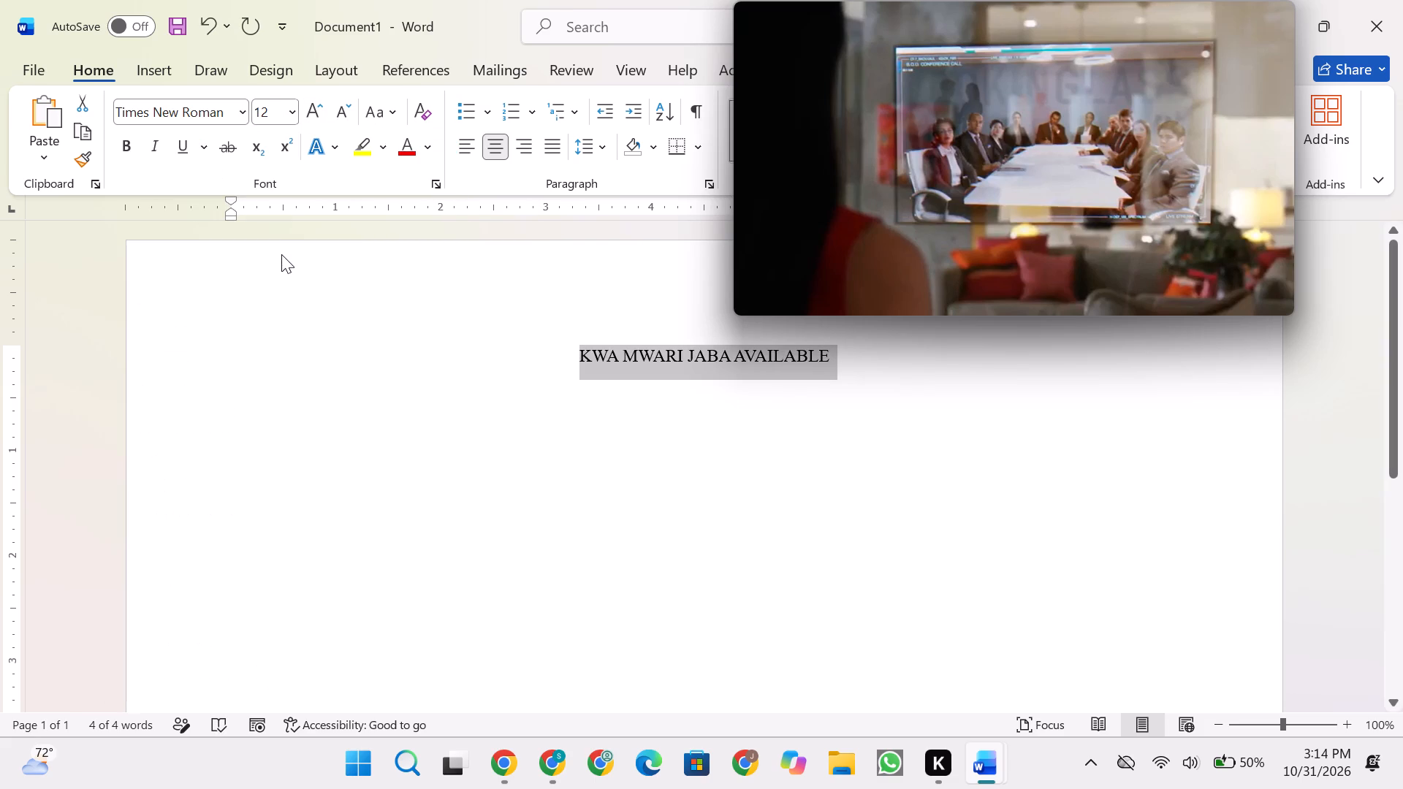
# Narrow the page margins to about 0.25 inch at the top and 0.4 inch on the left, with the bottom margin near the page edge.
pyautogui.moveTo(8, 346); pyautogui.dragTo(8, 346)
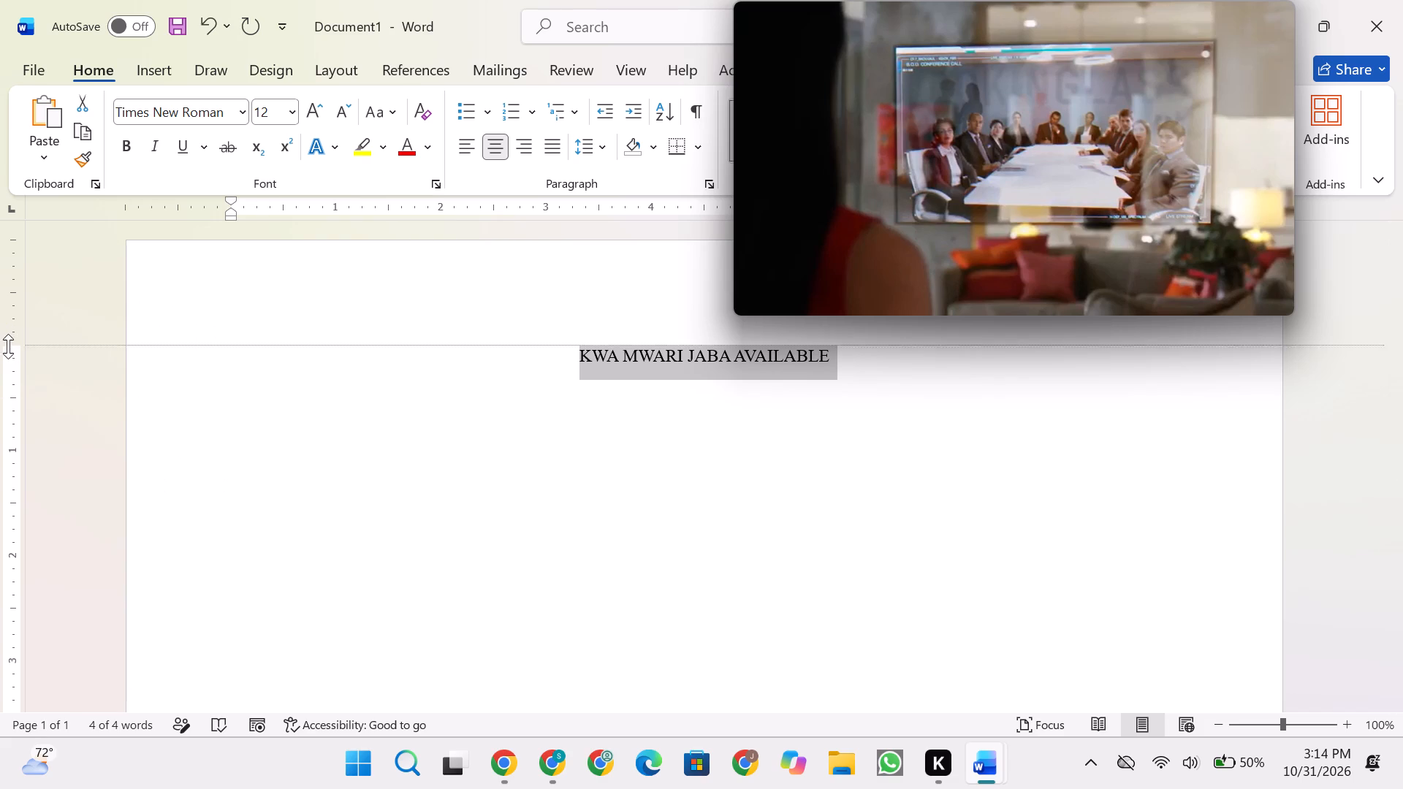
pyautogui.moveTo(8, 346); pyautogui.dragTo(9, 264)
pyautogui.scroll(-5, 39, 413)
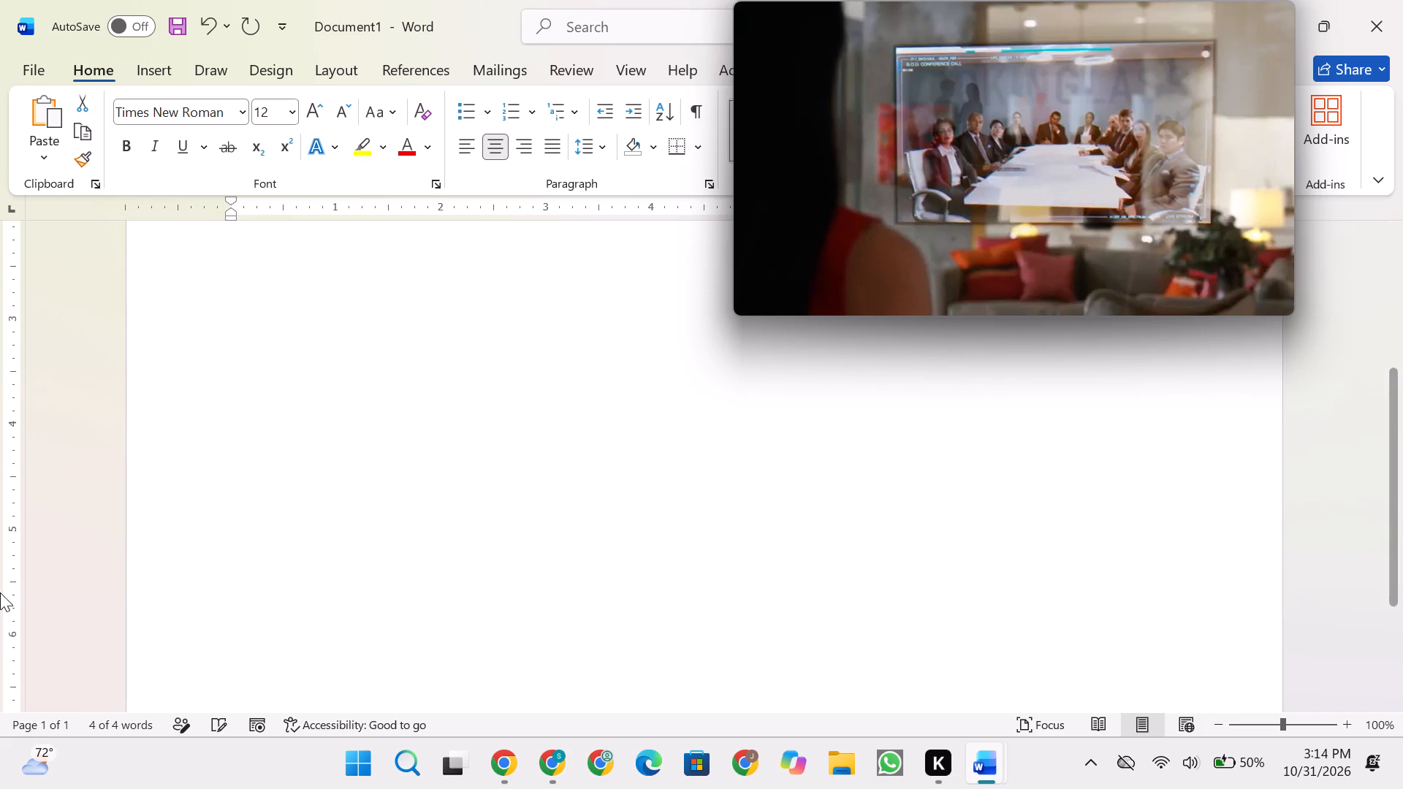
pyautogui.scroll(-20, 0, 601)
pyautogui.scroll(-2, 0, 601)
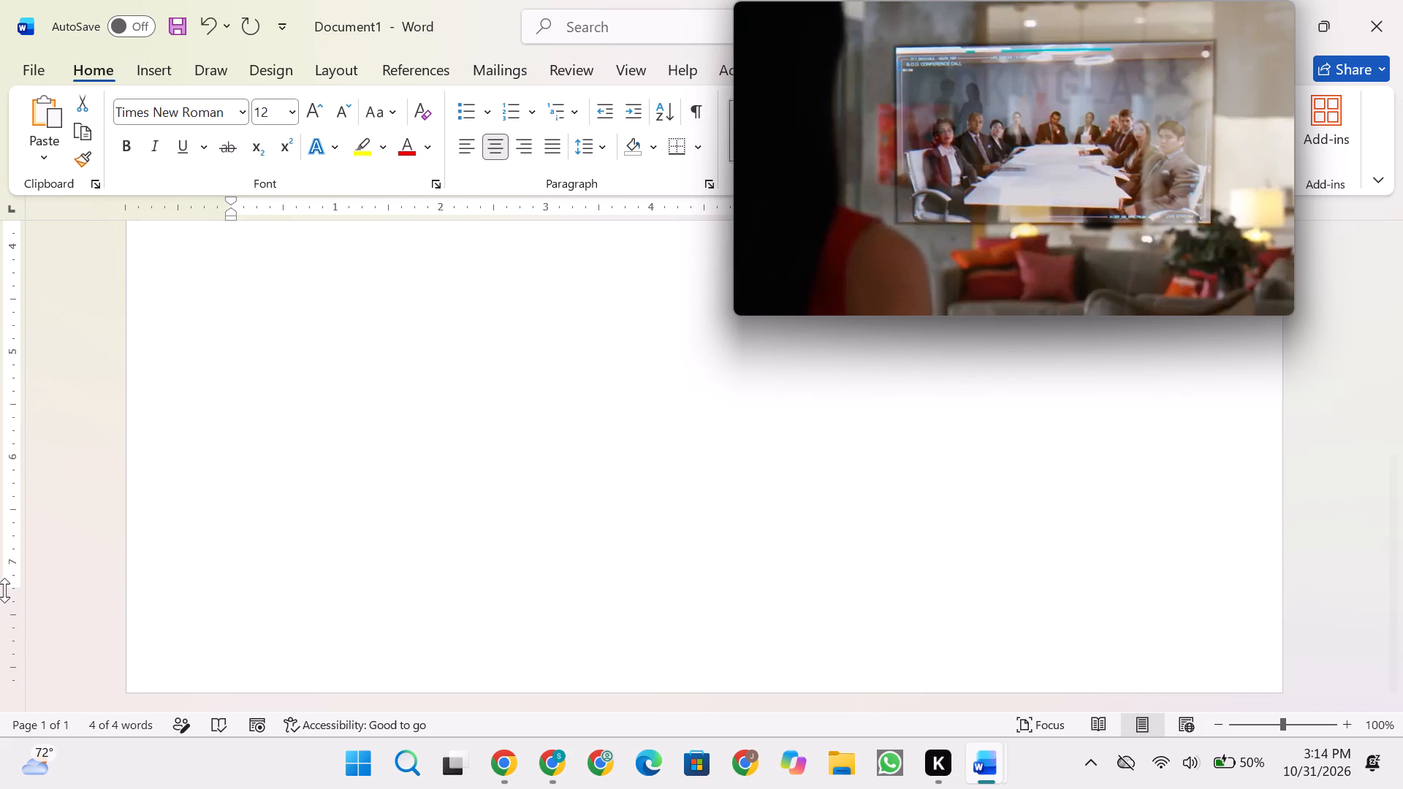
pyautogui.moveTo(4, 587); pyautogui.dragTo(15, 687)
pyautogui.scroll(12, 154, 477)
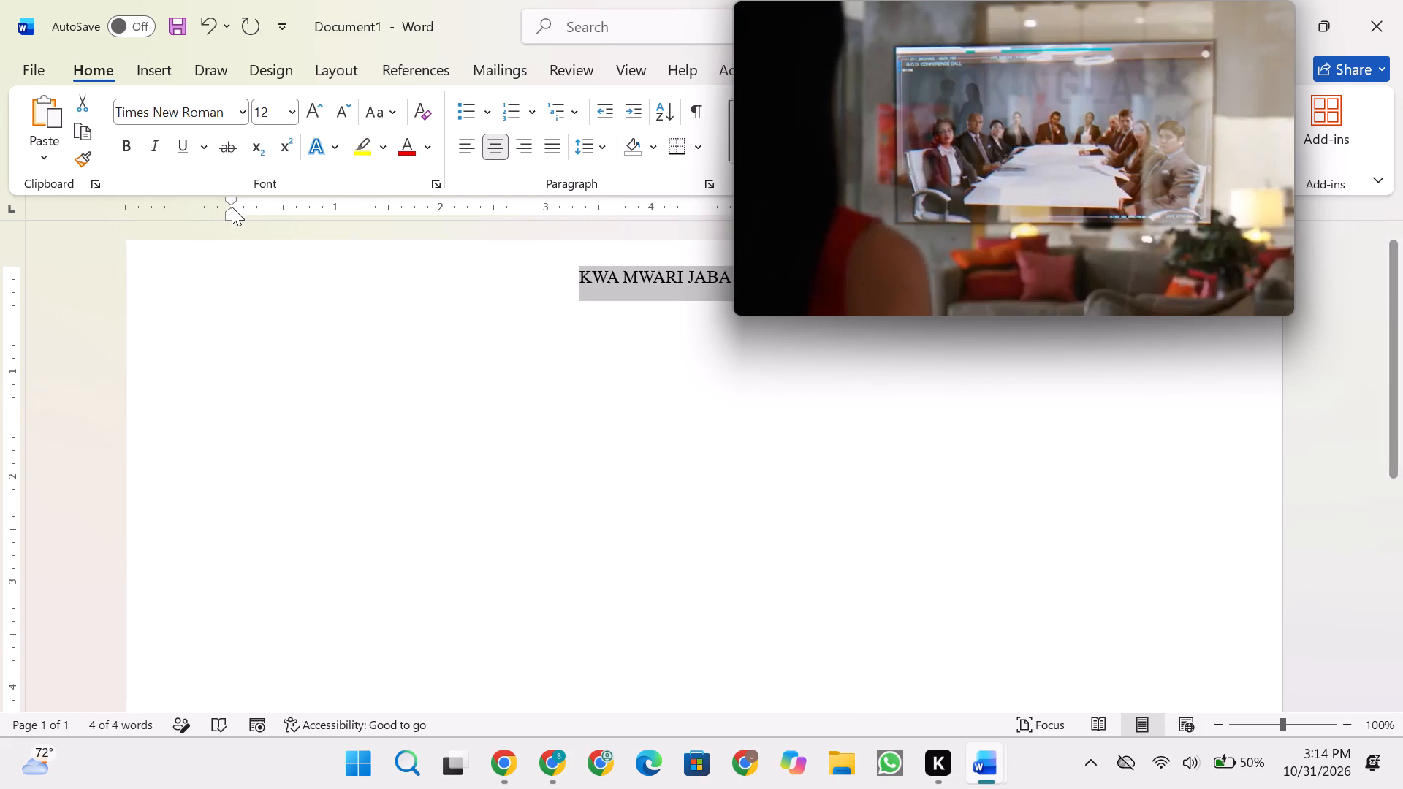
pyautogui.moveTo(232, 204); pyautogui.dragTo(170, 205)
pyautogui.scroll(-4, 723, 449)
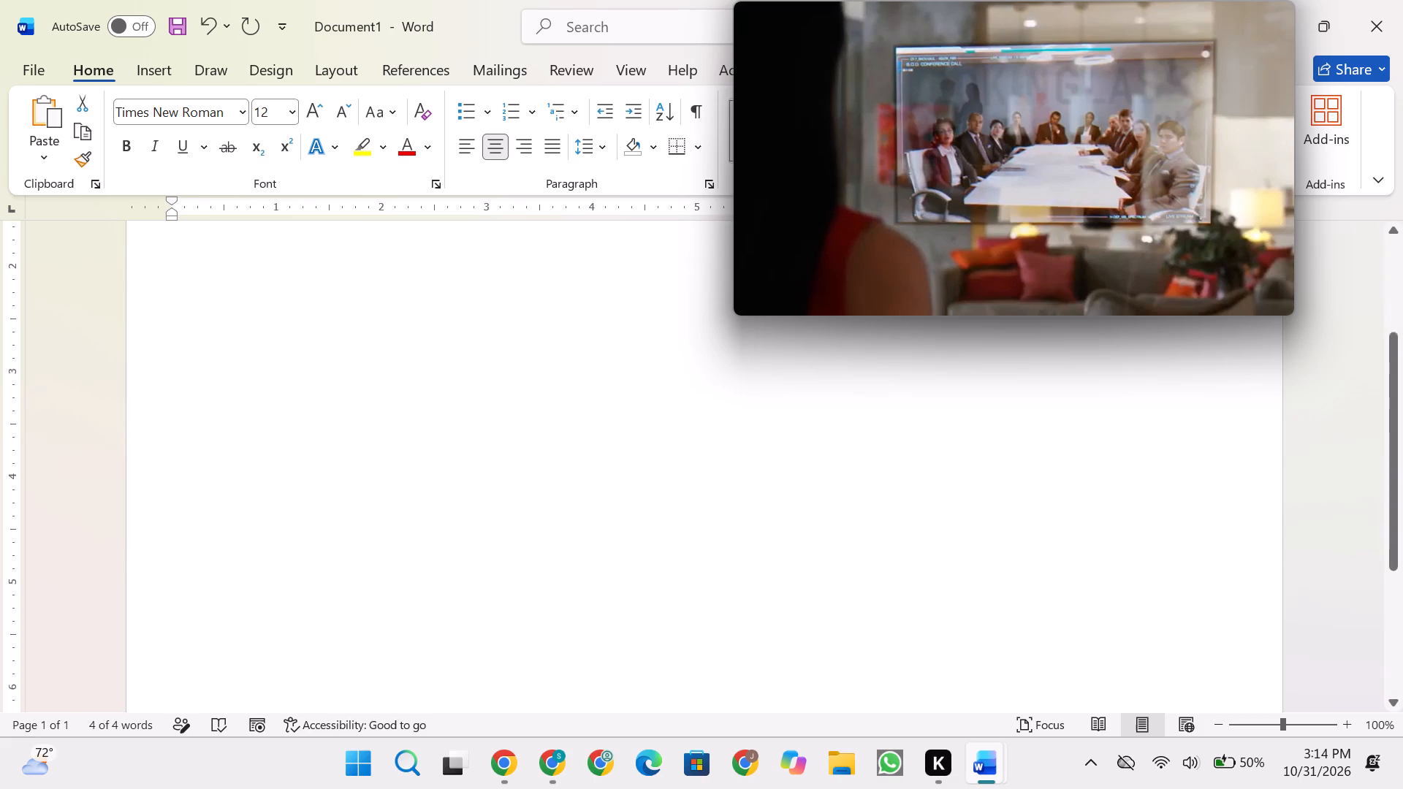
# Dismiss the floating video window and return to the Word document.
pyautogui.click(1228, 23)
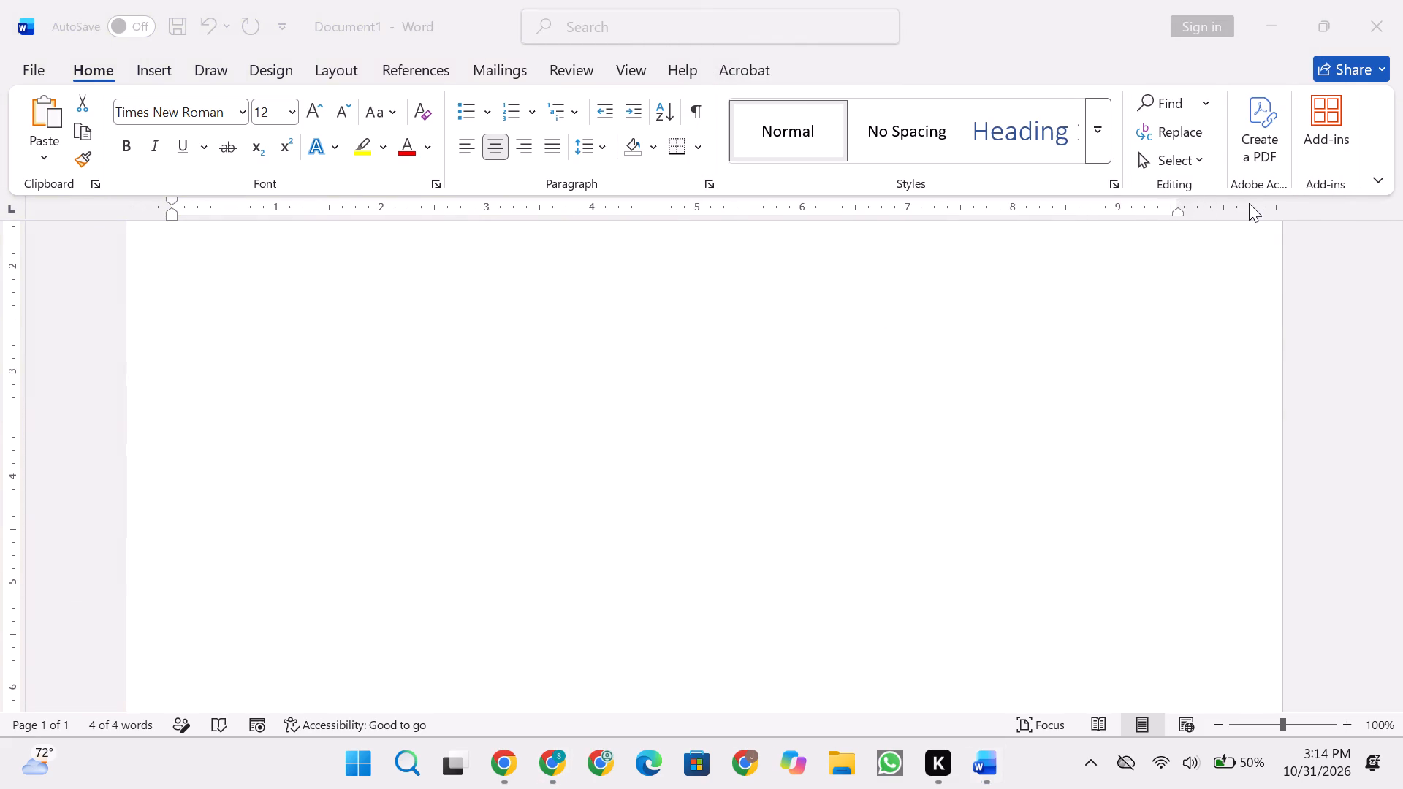
pyautogui.click(1249, 203)
pyautogui.click(1169, 206)
pyautogui.scroll(-4, 969, 506)
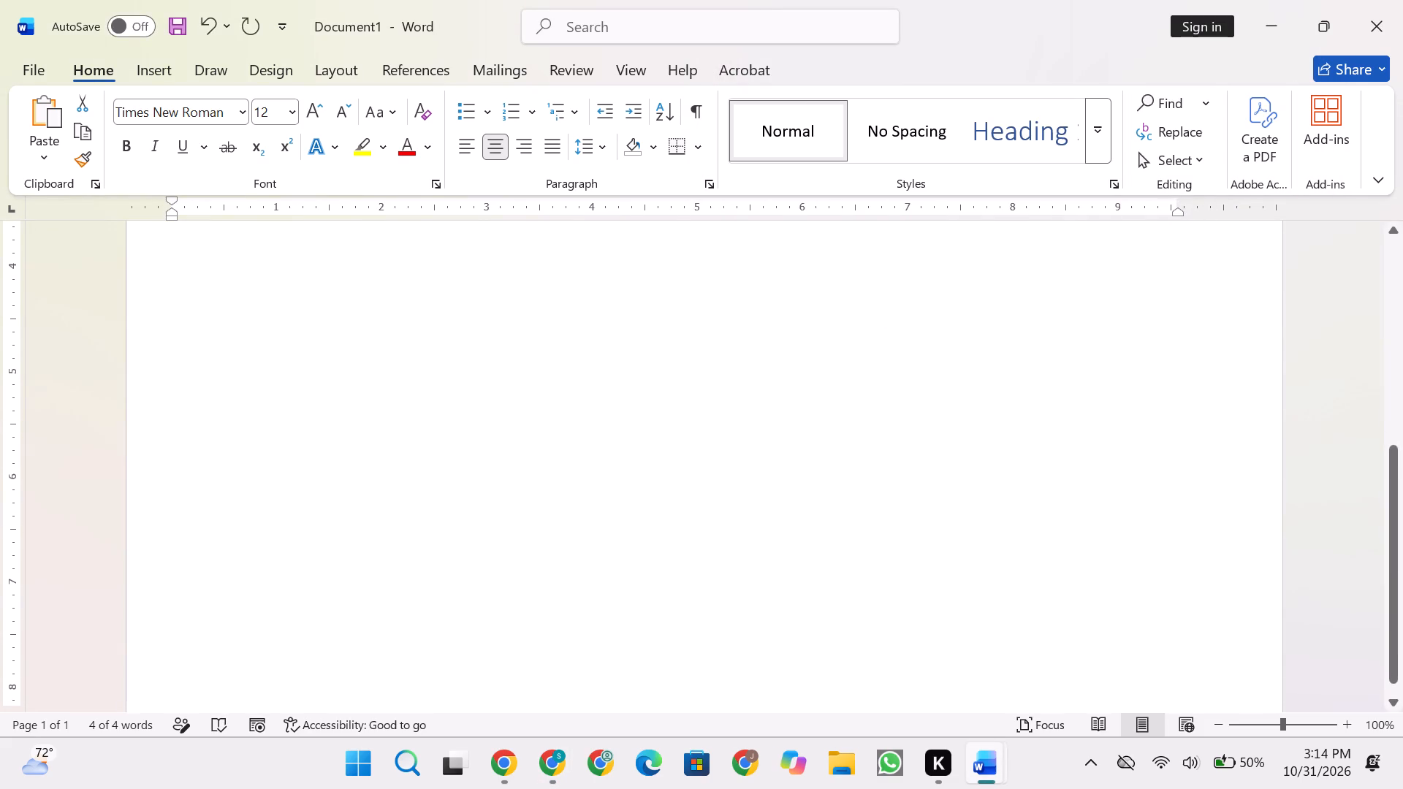
# Create a new blank document.
pyautogui.hotkey('ctrl', 'n')
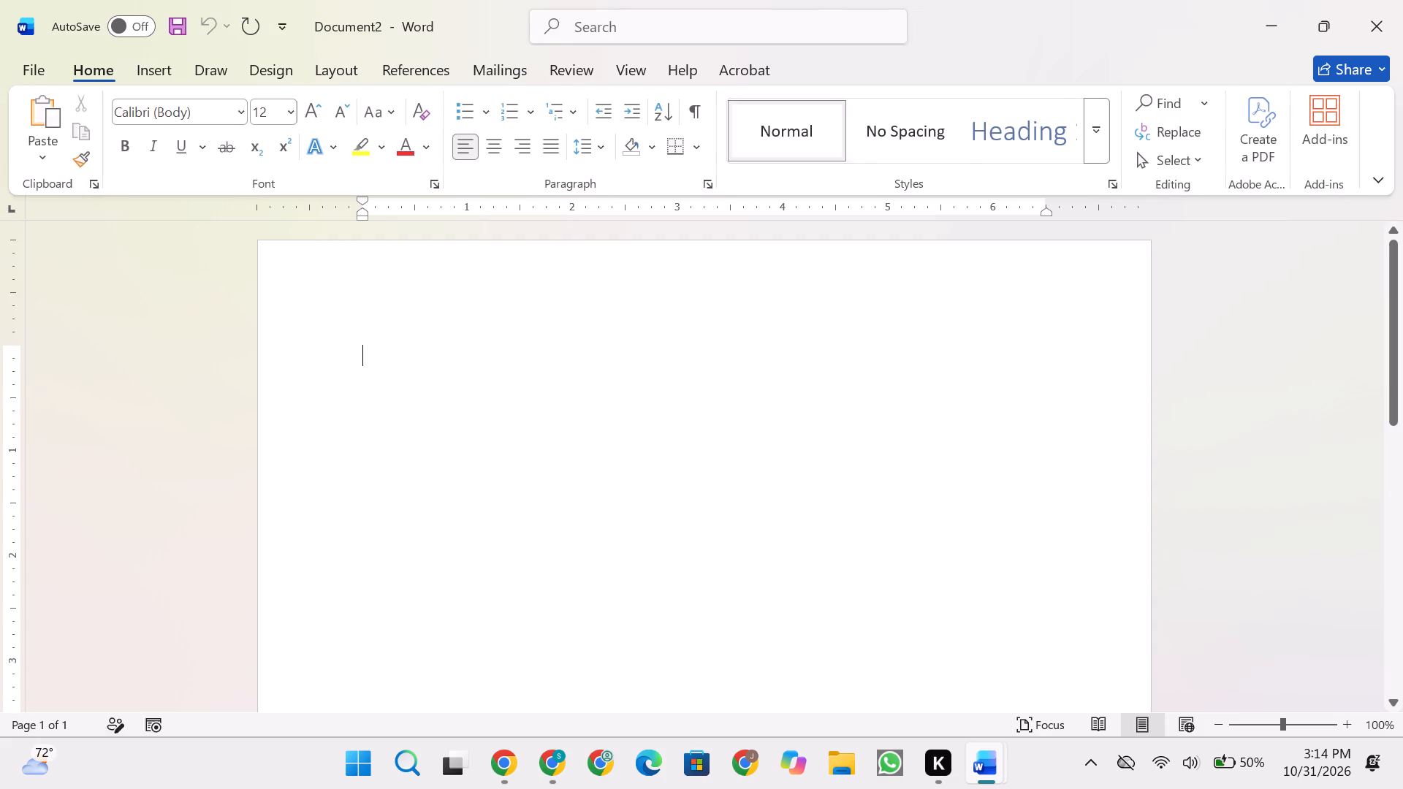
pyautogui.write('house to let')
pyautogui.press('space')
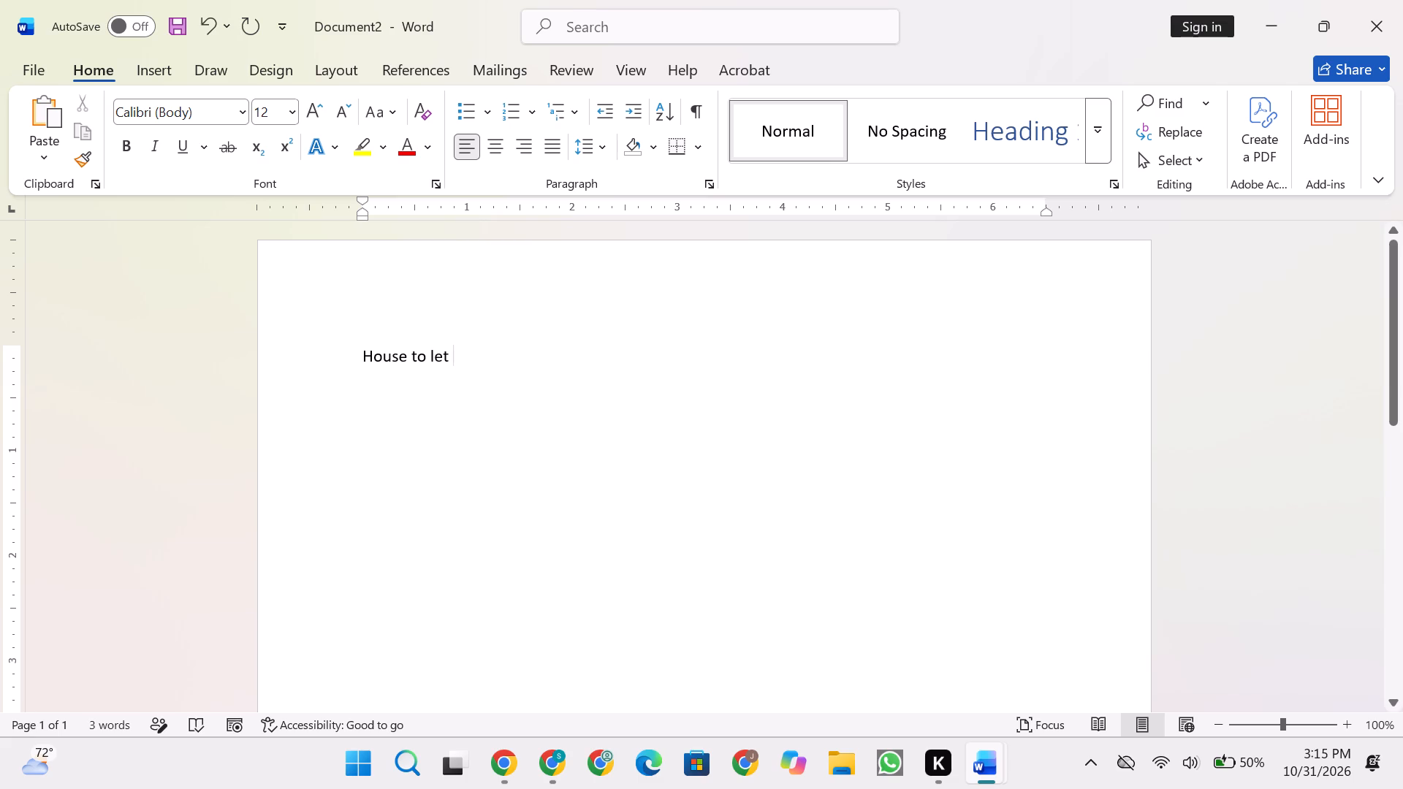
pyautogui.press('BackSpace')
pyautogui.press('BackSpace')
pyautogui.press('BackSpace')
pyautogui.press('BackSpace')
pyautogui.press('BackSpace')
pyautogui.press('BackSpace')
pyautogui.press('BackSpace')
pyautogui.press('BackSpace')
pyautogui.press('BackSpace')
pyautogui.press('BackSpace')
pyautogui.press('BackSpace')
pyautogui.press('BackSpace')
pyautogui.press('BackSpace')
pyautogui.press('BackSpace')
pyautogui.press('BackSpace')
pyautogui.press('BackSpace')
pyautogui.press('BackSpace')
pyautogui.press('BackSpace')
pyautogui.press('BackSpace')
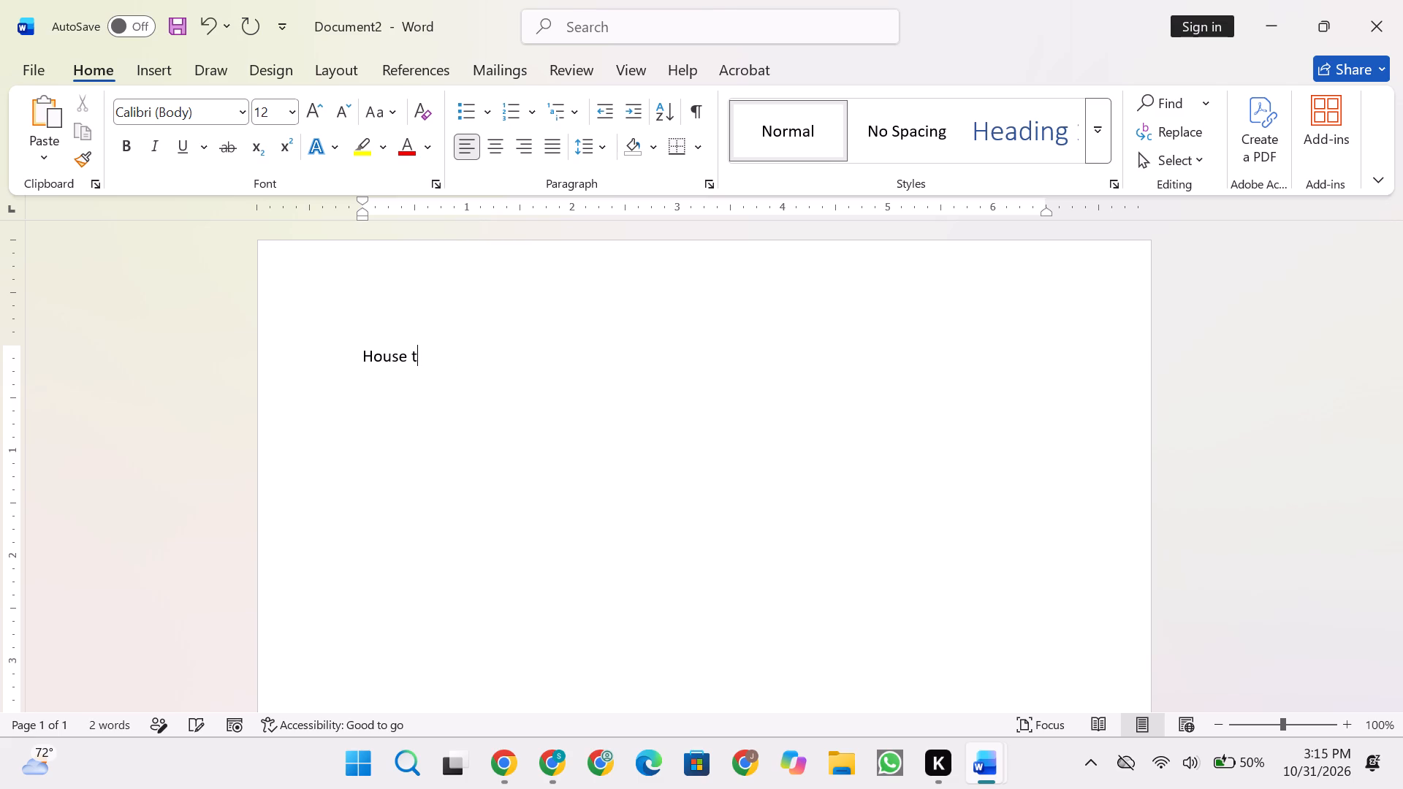
# Enter the heading "2 BEDROOM TO LET" on the first line of the new document.
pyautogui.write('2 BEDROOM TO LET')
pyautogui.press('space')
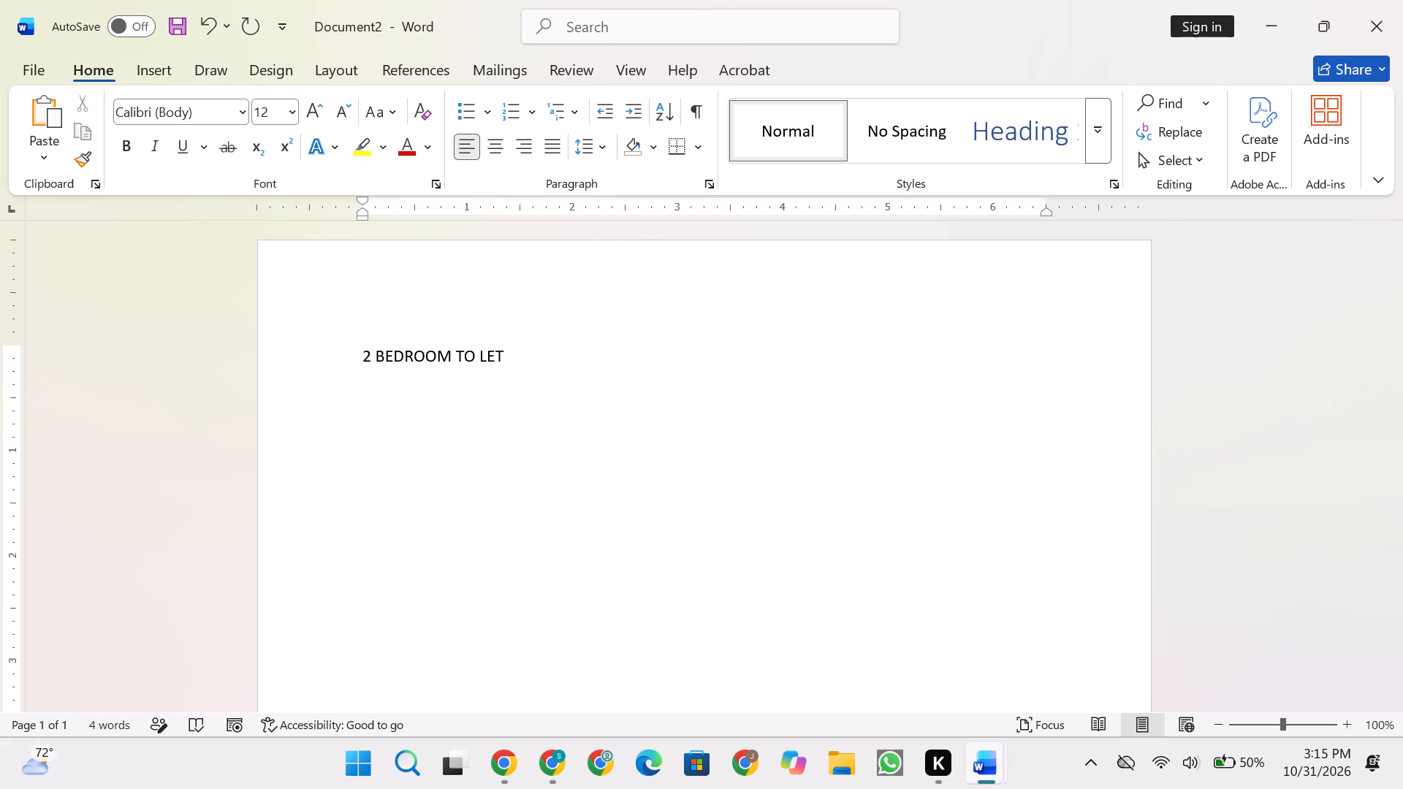
# Start the contact phone number on a new line below the heading.
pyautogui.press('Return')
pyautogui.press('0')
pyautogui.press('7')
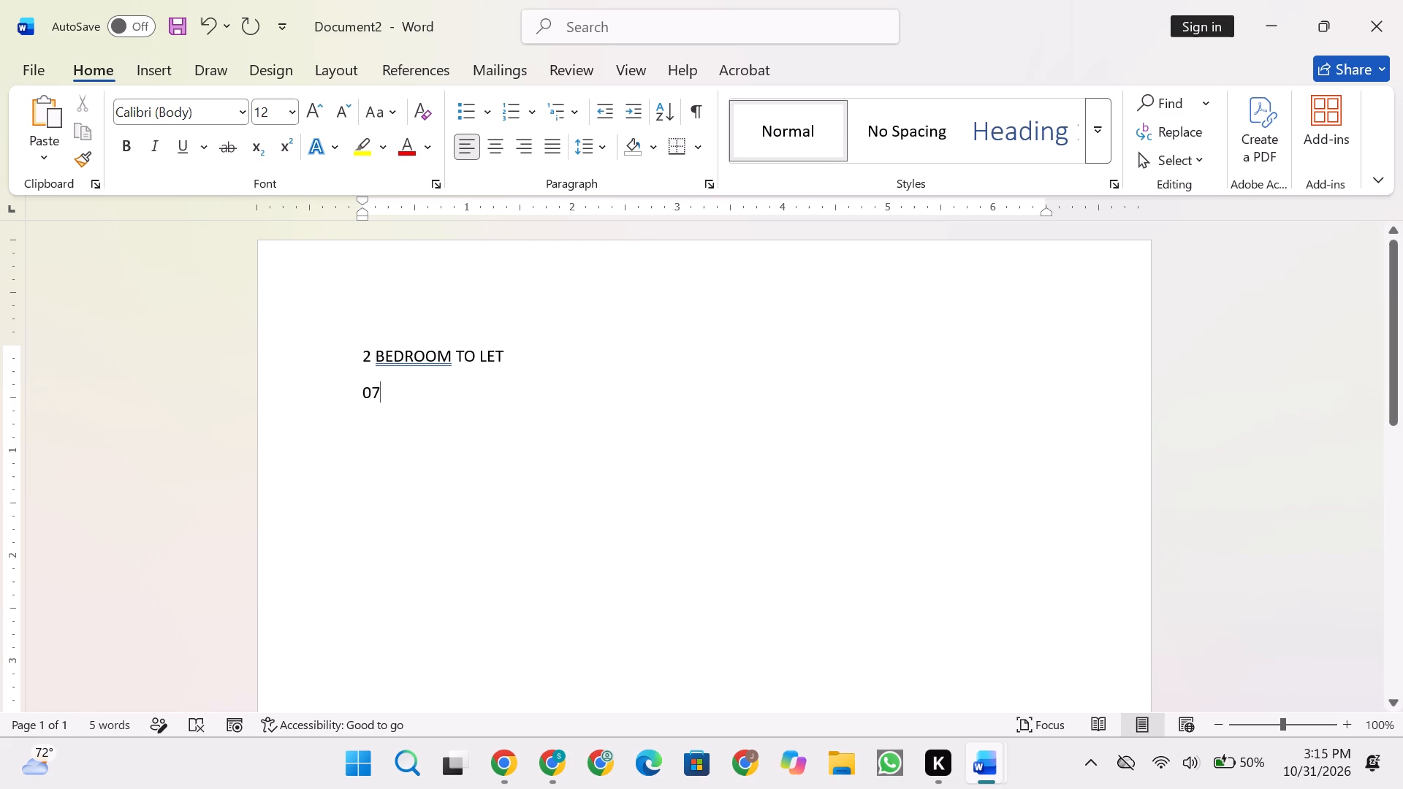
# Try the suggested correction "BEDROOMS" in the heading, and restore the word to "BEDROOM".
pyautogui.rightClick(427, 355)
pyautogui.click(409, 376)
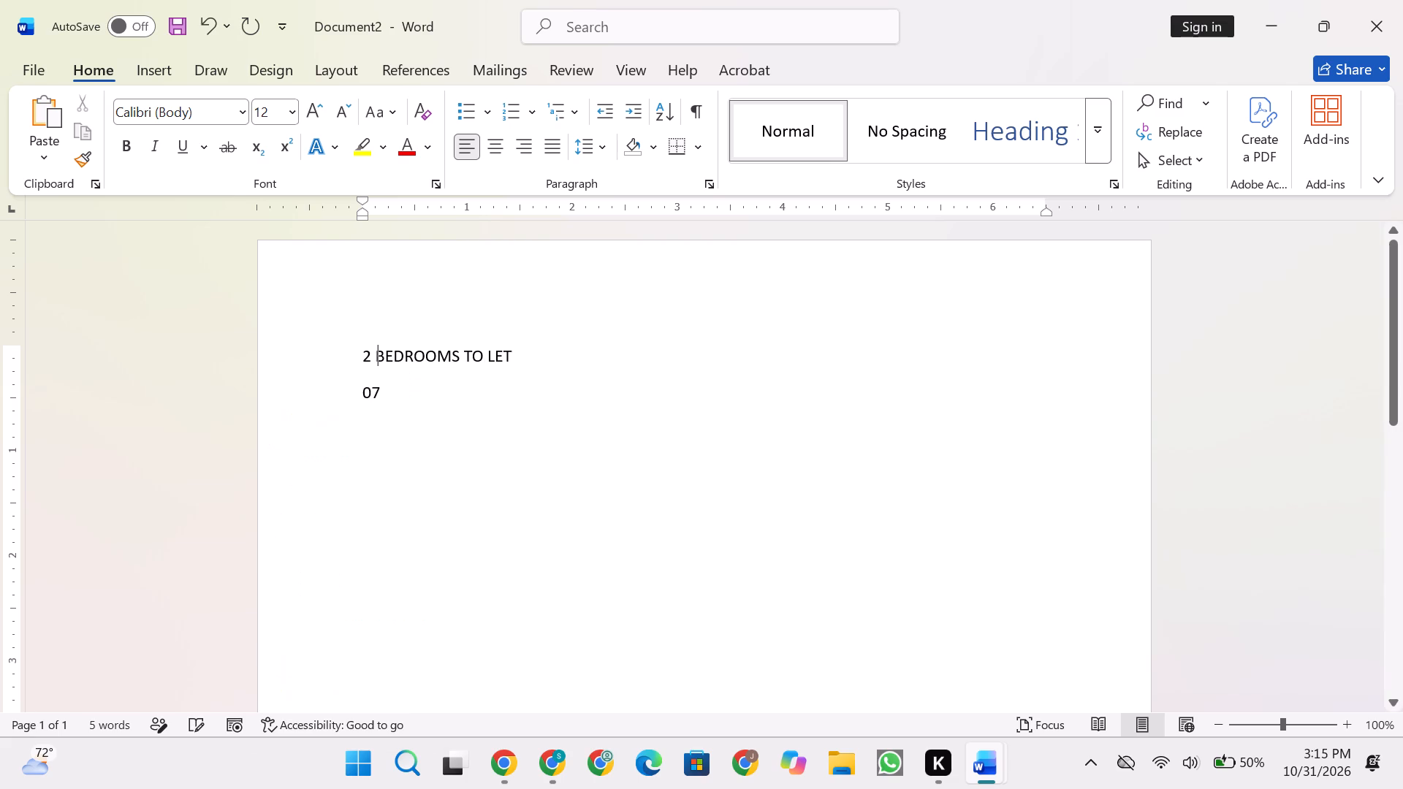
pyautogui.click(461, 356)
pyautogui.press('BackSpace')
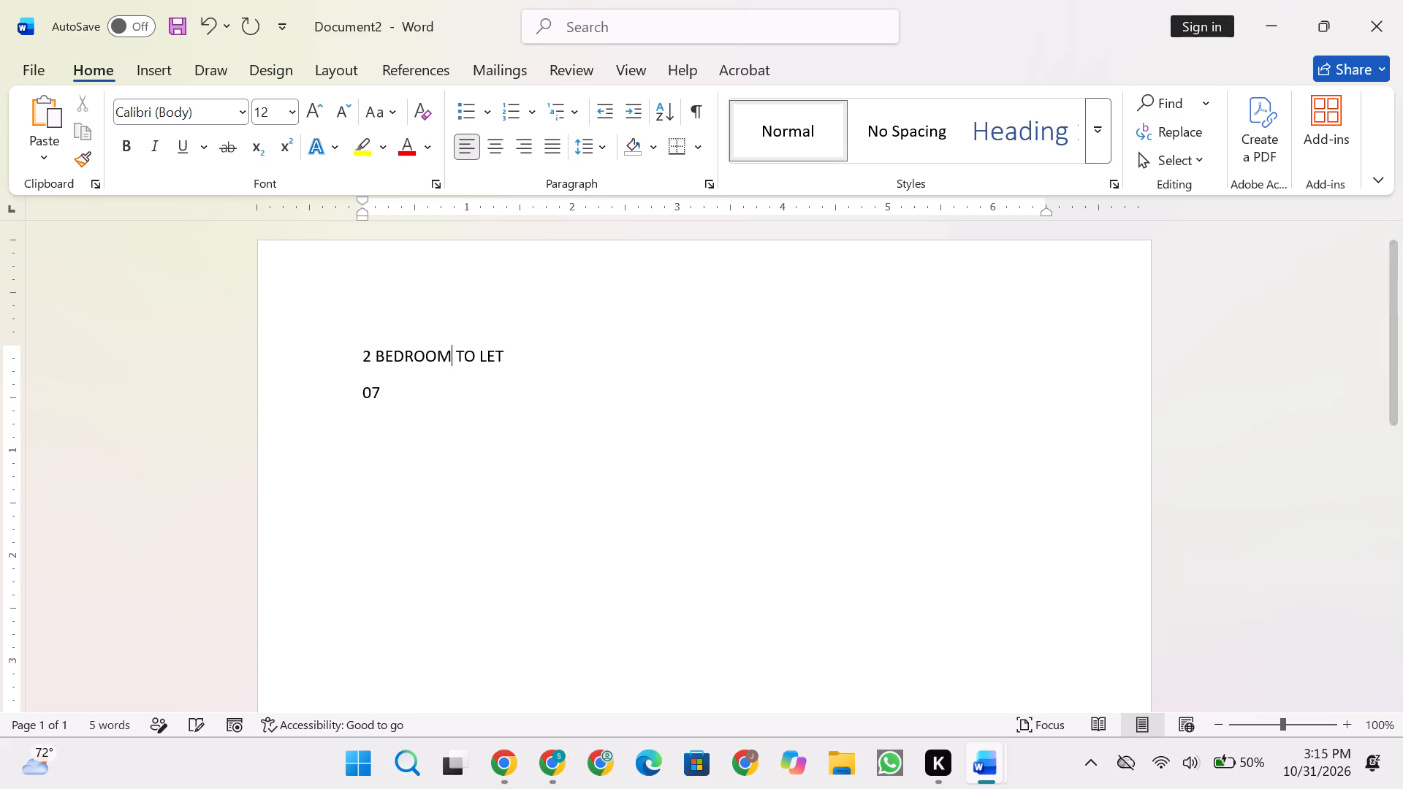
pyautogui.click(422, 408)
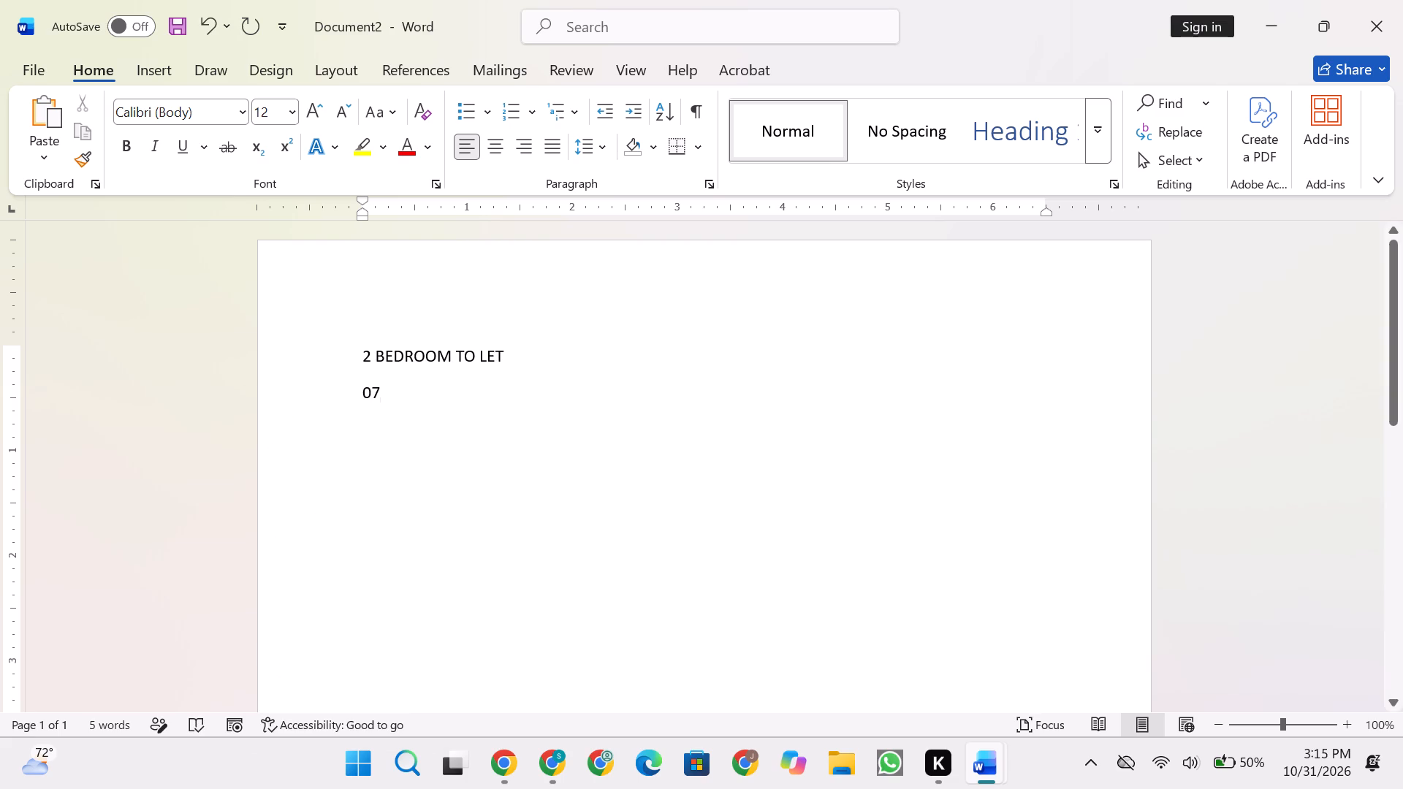
# Narrow the new document's top margin to about 0.3 inch and its left margin to about 0.55 inch.
pyautogui.moveTo(14, 343); pyautogui.dragTo(19, 270)
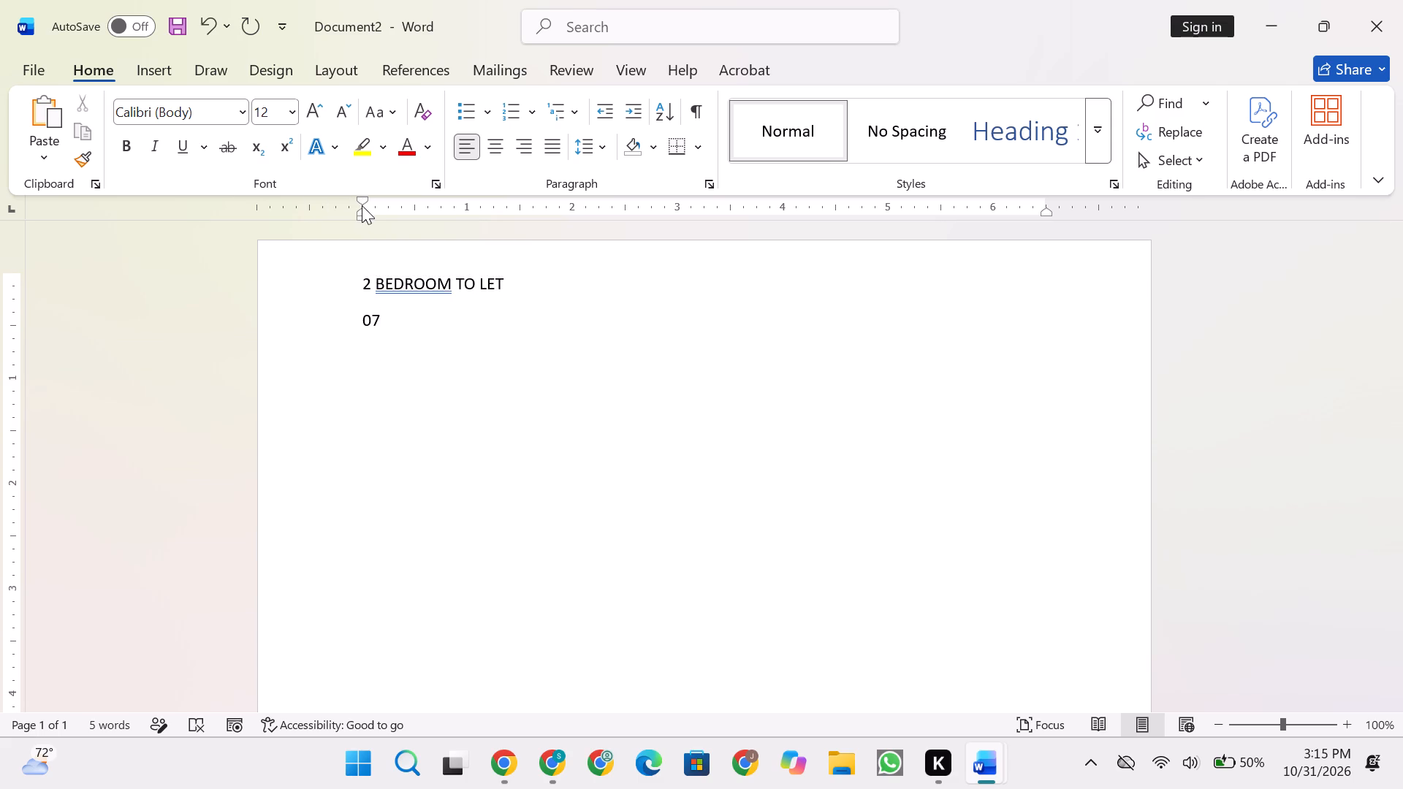
pyautogui.moveTo(362, 204); pyautogui.dragTo(315, 207)
# Correct the second digit of the contact number below the heading and enter the rest of the phone number.
pyautogui.click(387, 329)
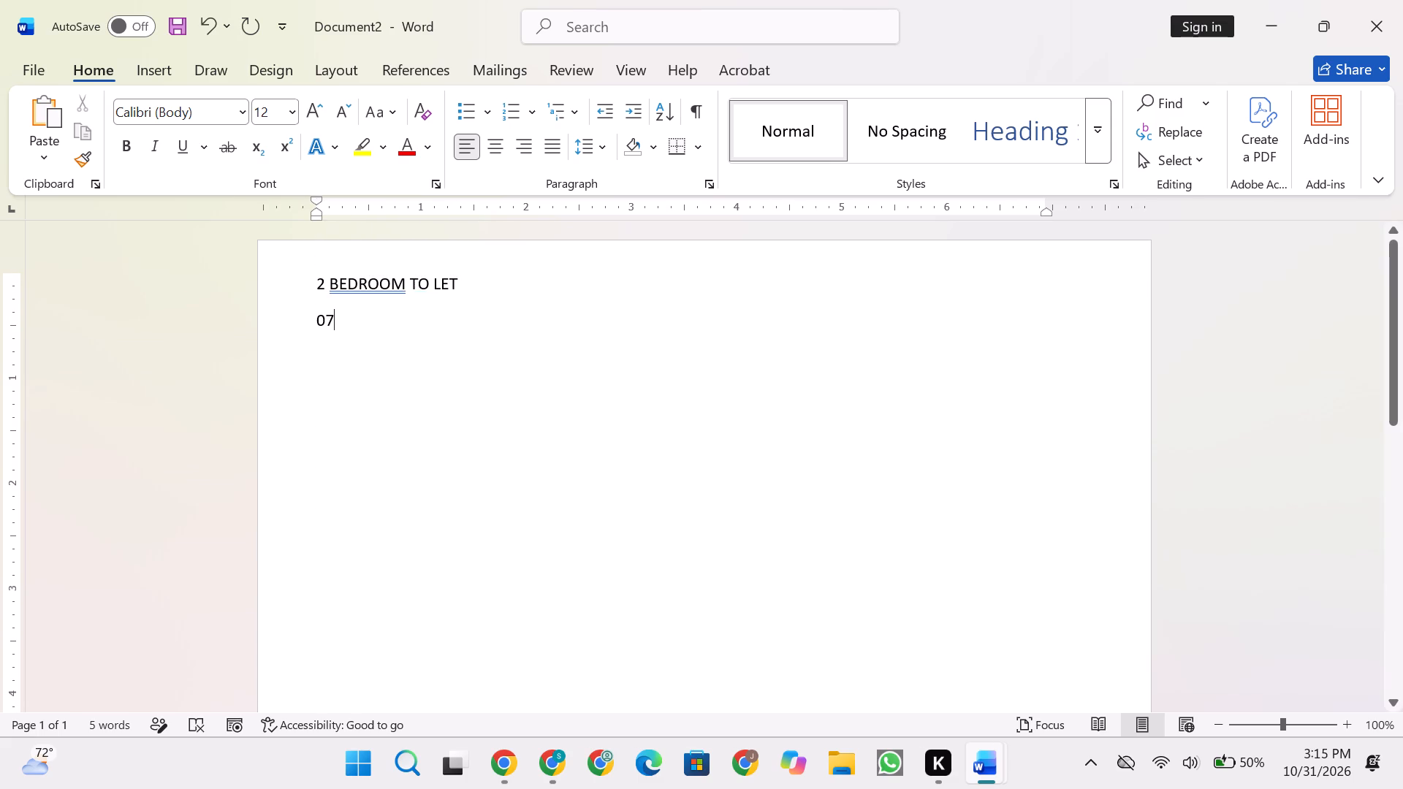
pyautogui.press('BackSpace')
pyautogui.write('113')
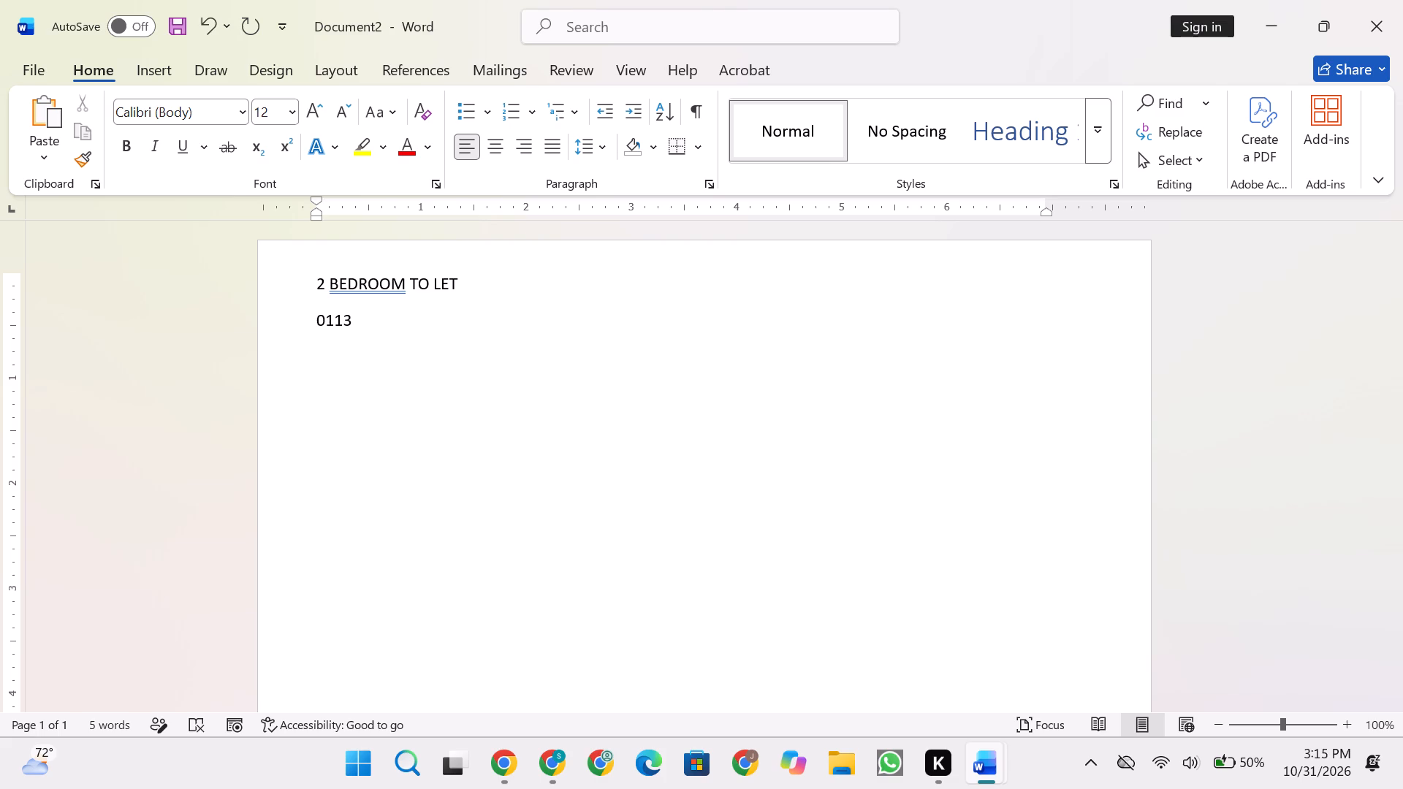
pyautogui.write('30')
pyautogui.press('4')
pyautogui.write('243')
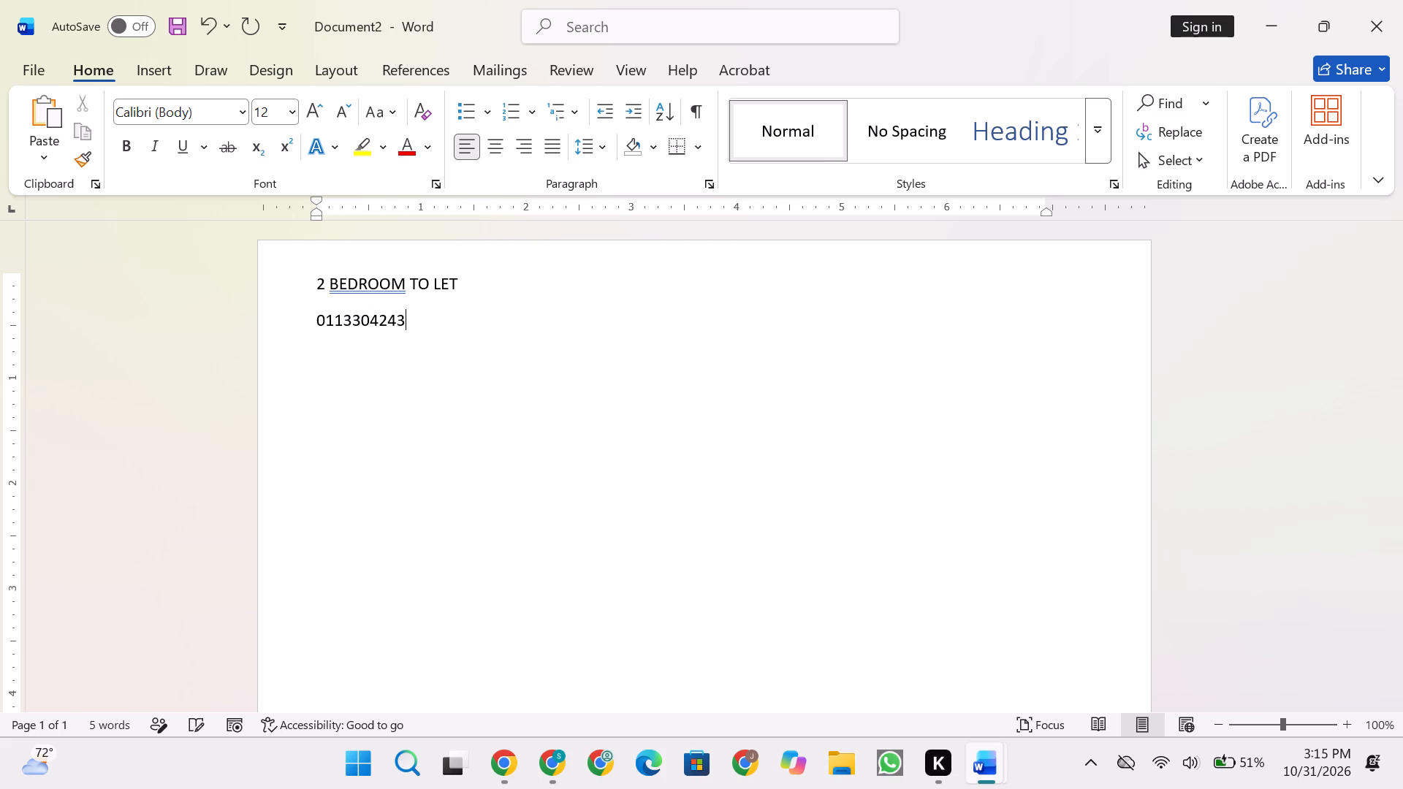
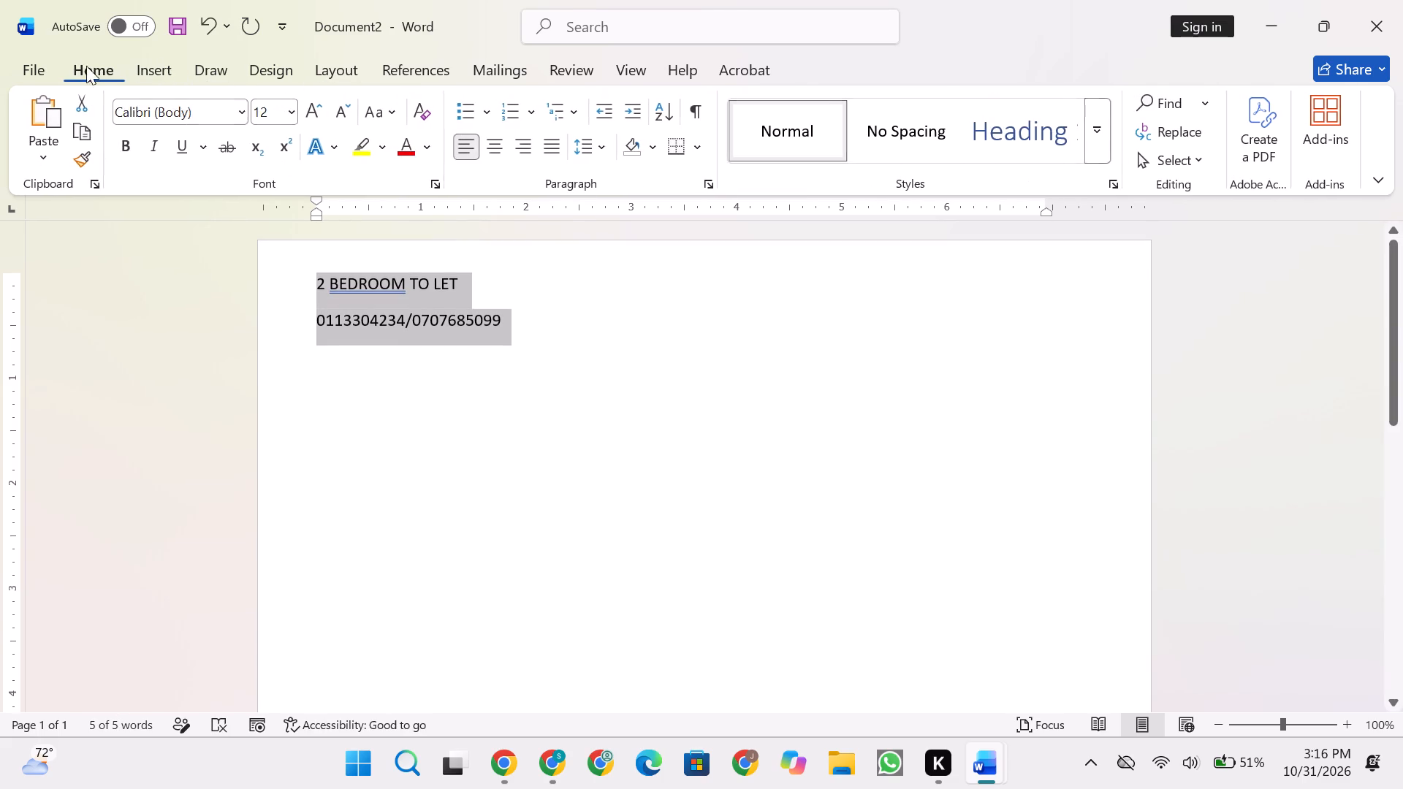
# Remove the space after the paragraphs for both lines of the notice.
pyautogui.click(390, 113)
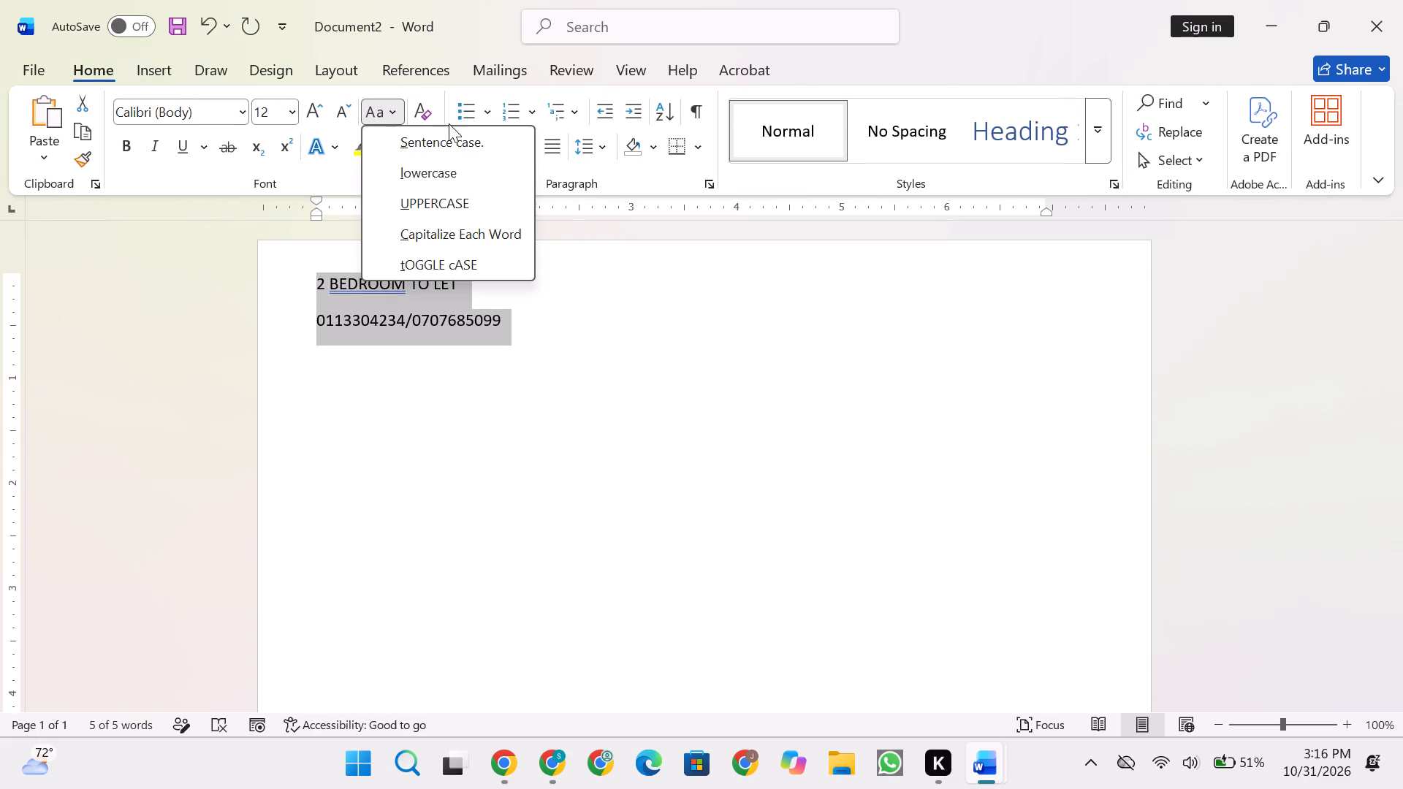
pyautogui.click(676, 297)
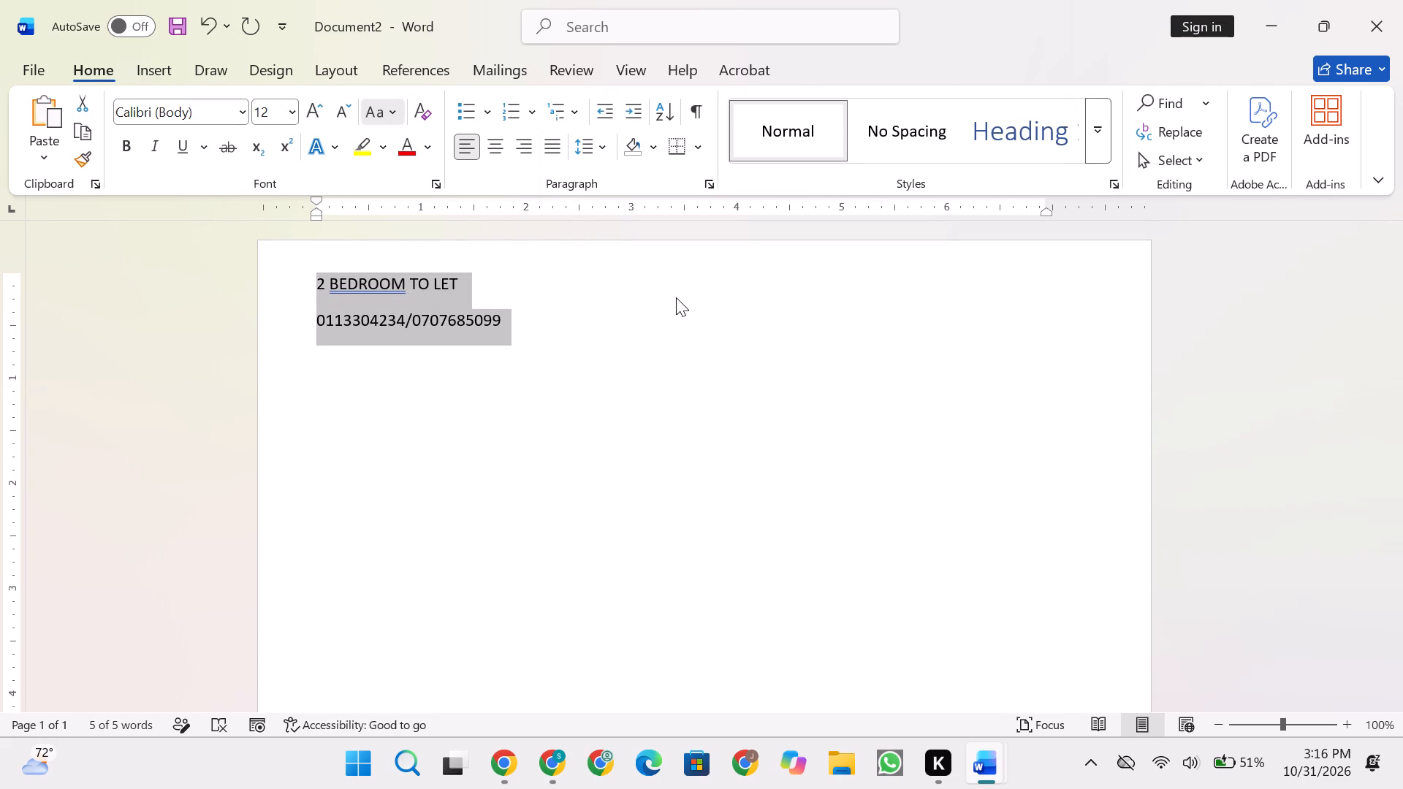
pyautogui.click(588, 147)
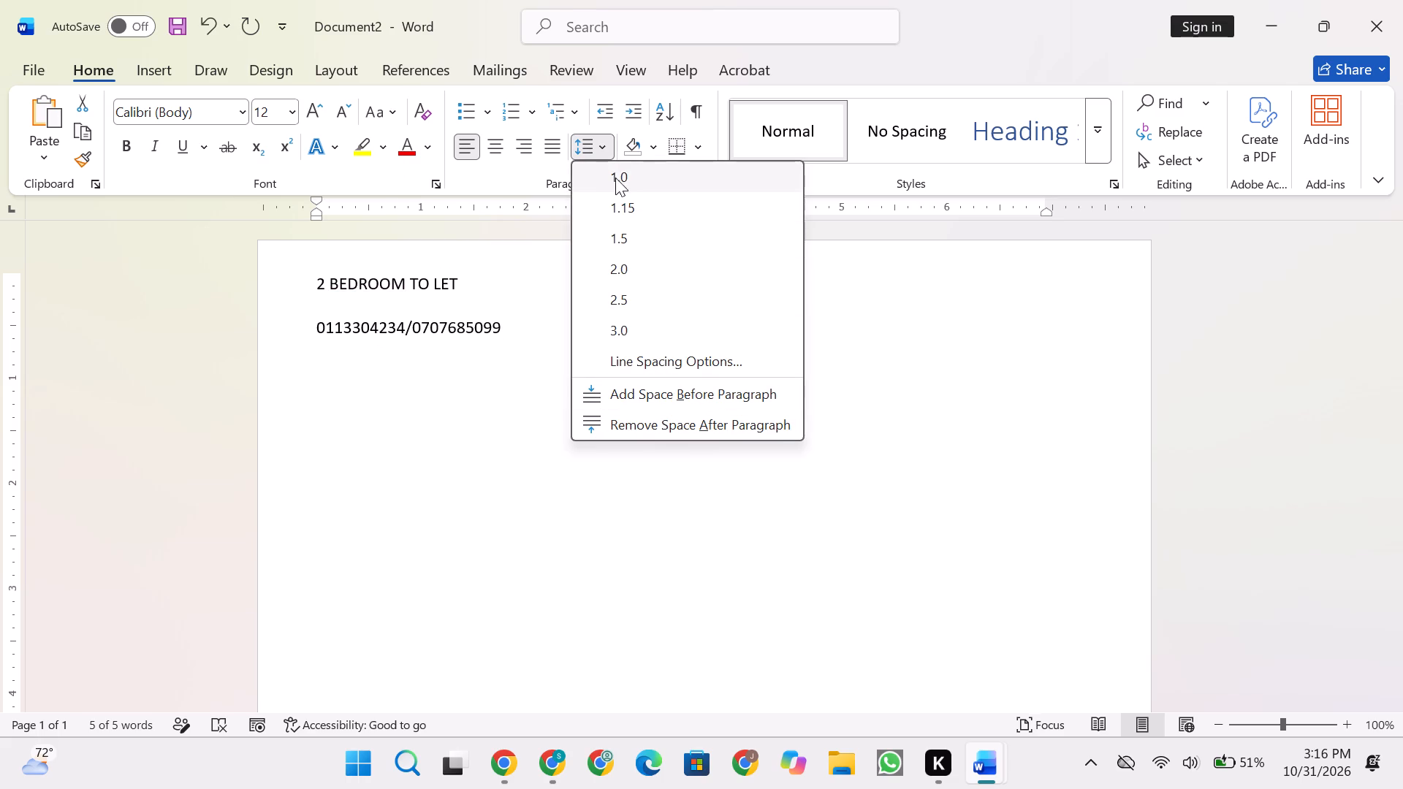
pyautogui.click(683, 422)
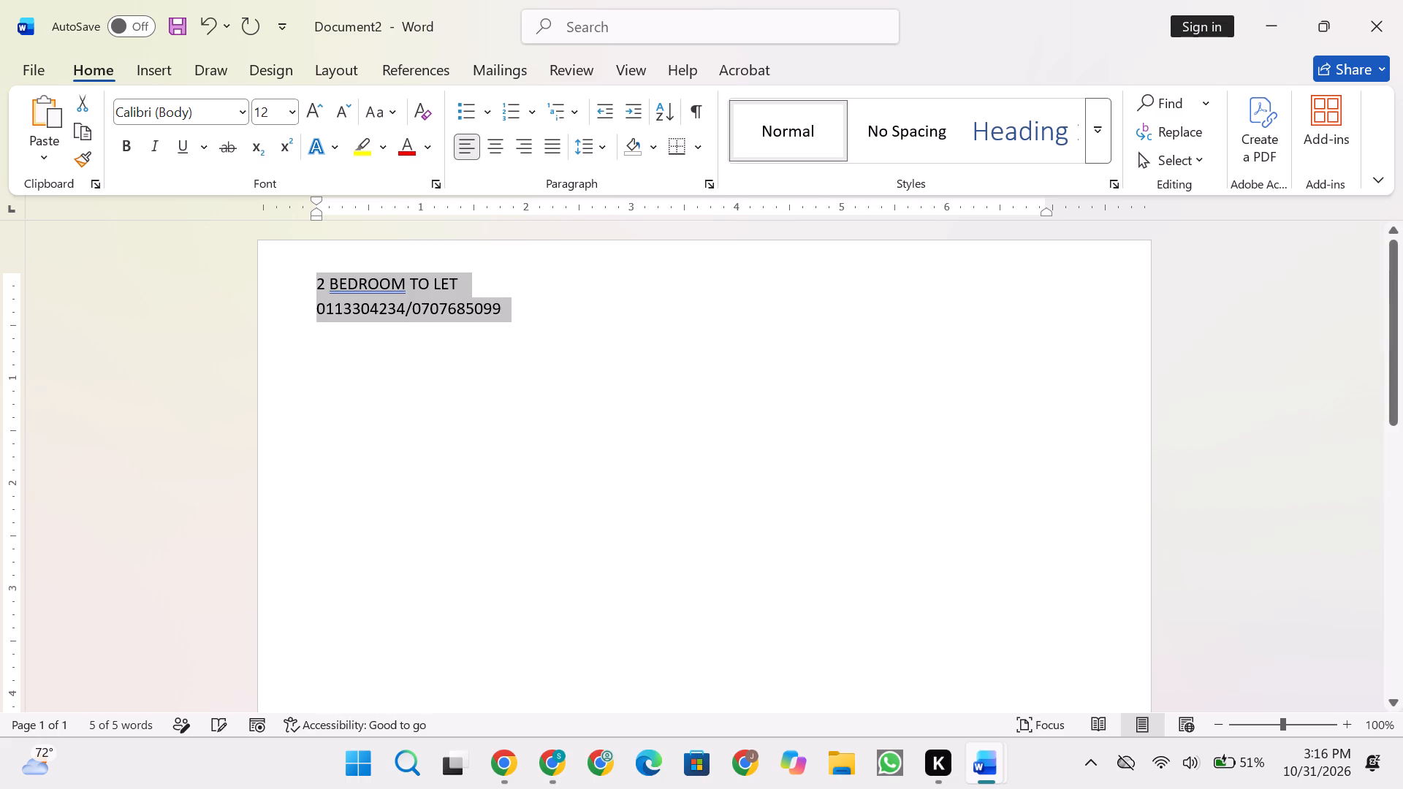
# Narrow the page's right margin to about 0.2 inch.
pyautogui.moveTo(1044, 203); pyautogui.dragTo(1103, 216)
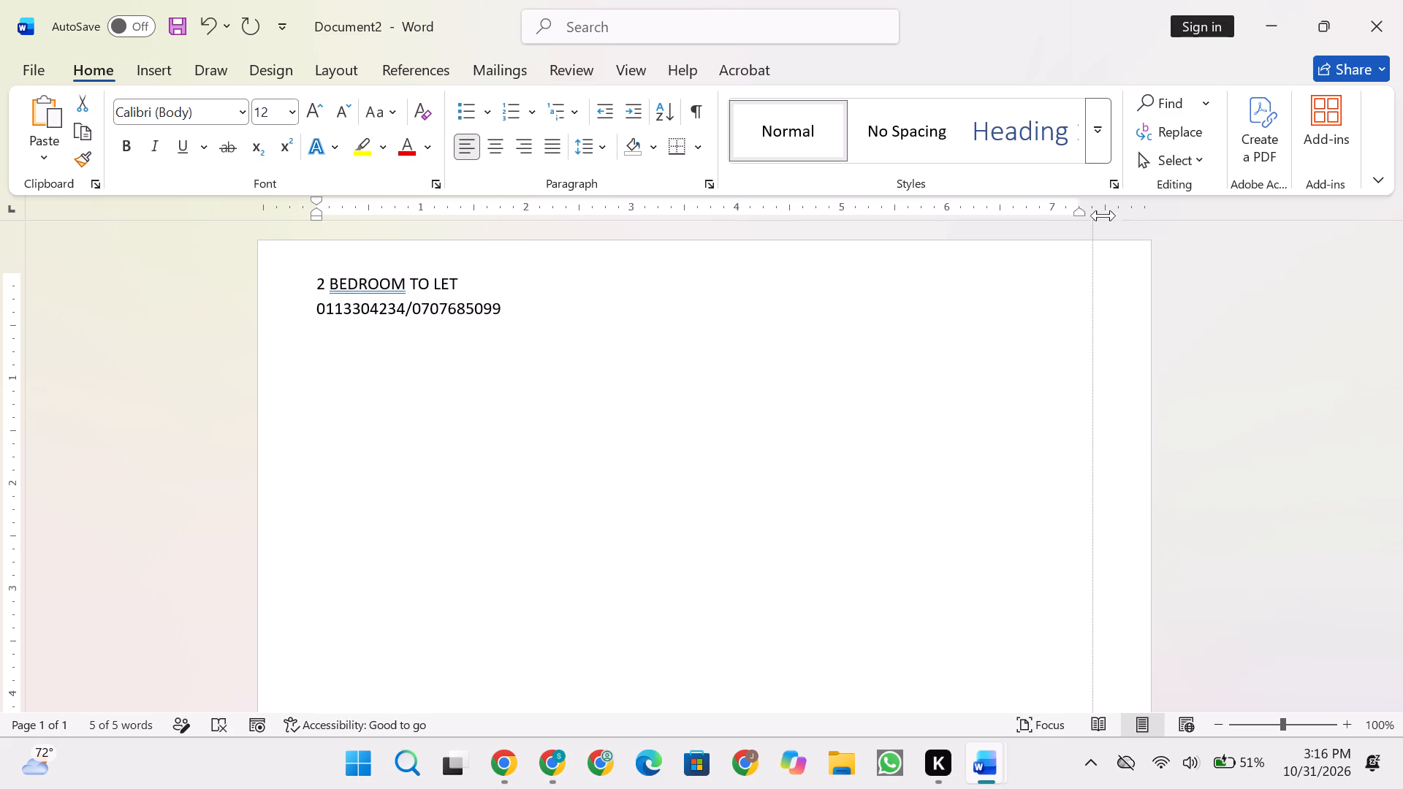
pyautogui.moveTo(1103, 216); pyautogui.dragTo(1129, 220)
# Centre the two lines and narrow the page's left margin to about 0.3 inch.
pyautogui.click(497, 143)
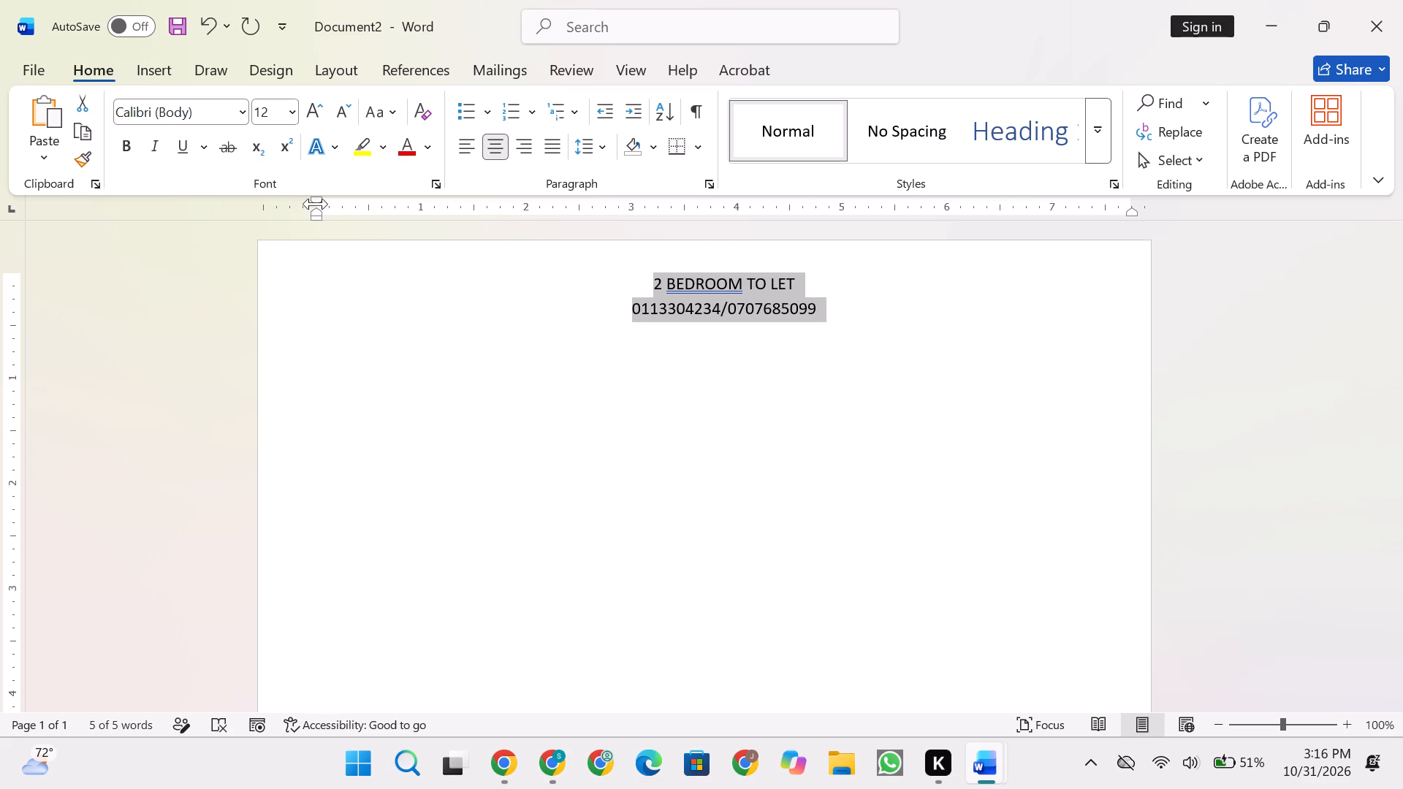
pyautogui.moveTo(316, 204); pyautogui.dragTo(292, 208)
pyautogui.click(538, 401)
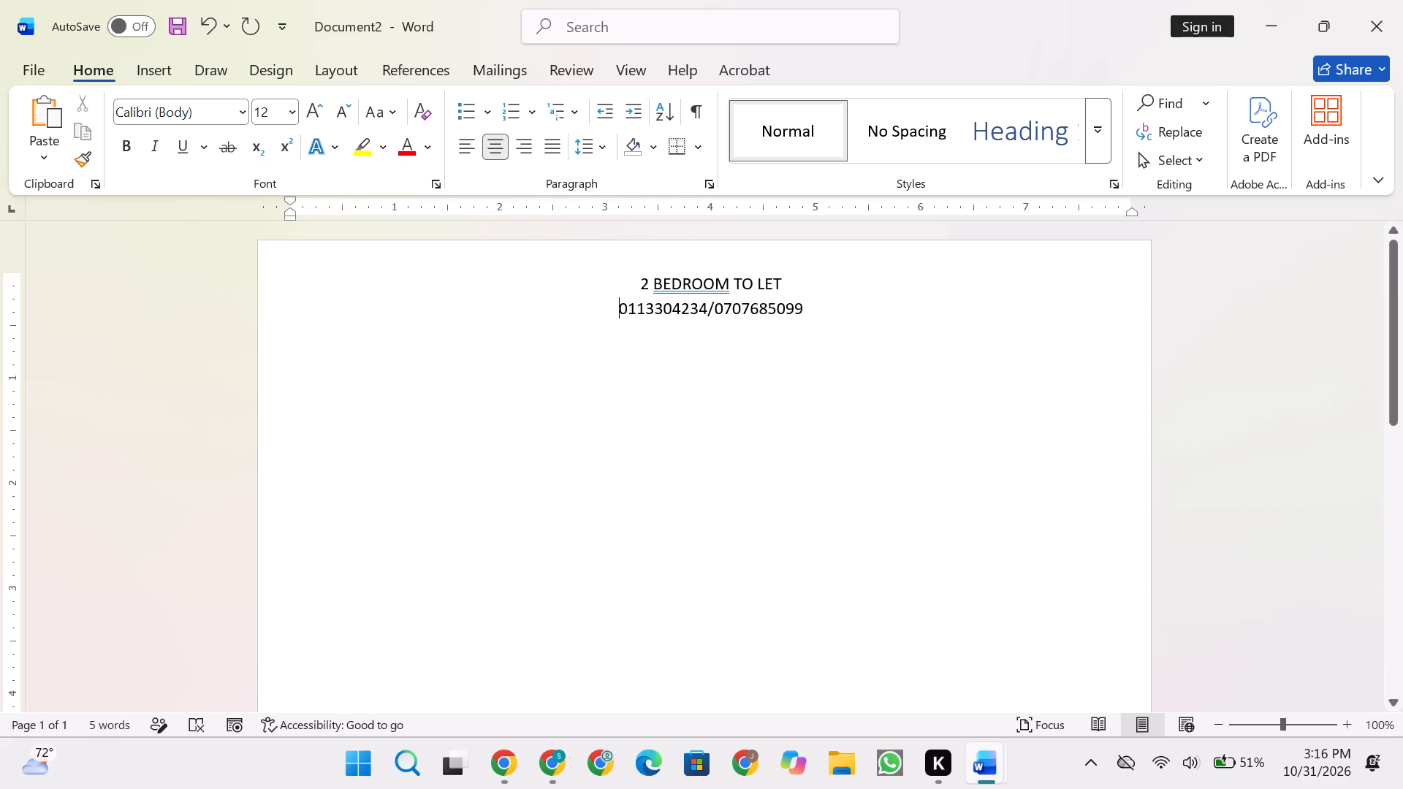
# Start an empty line below the contact numbers and centre the whole text of the notice.
pyautogui.doubleClick(806, 331)
pyautogui.hotkey('ctrl', 'a')
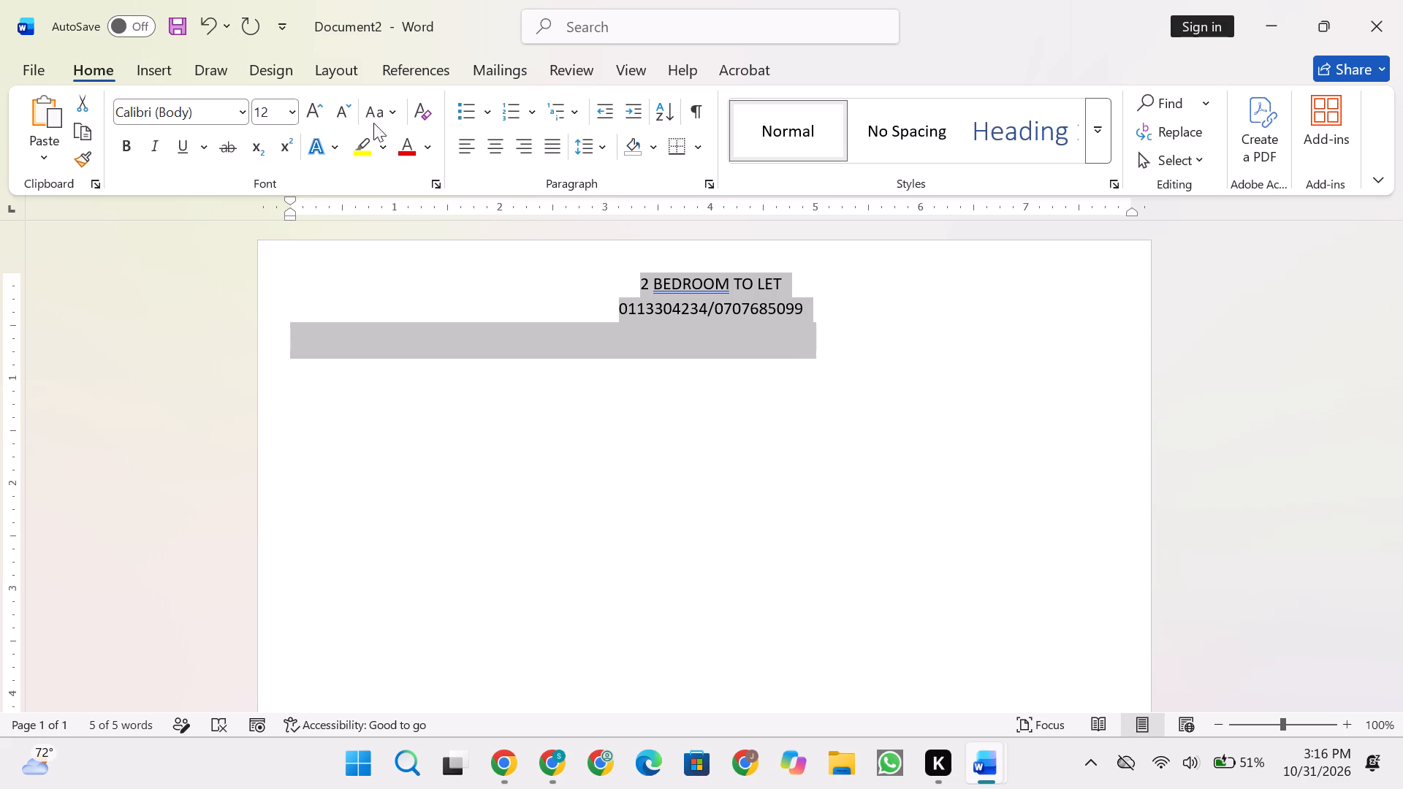
pyautogui.click(502, 150)
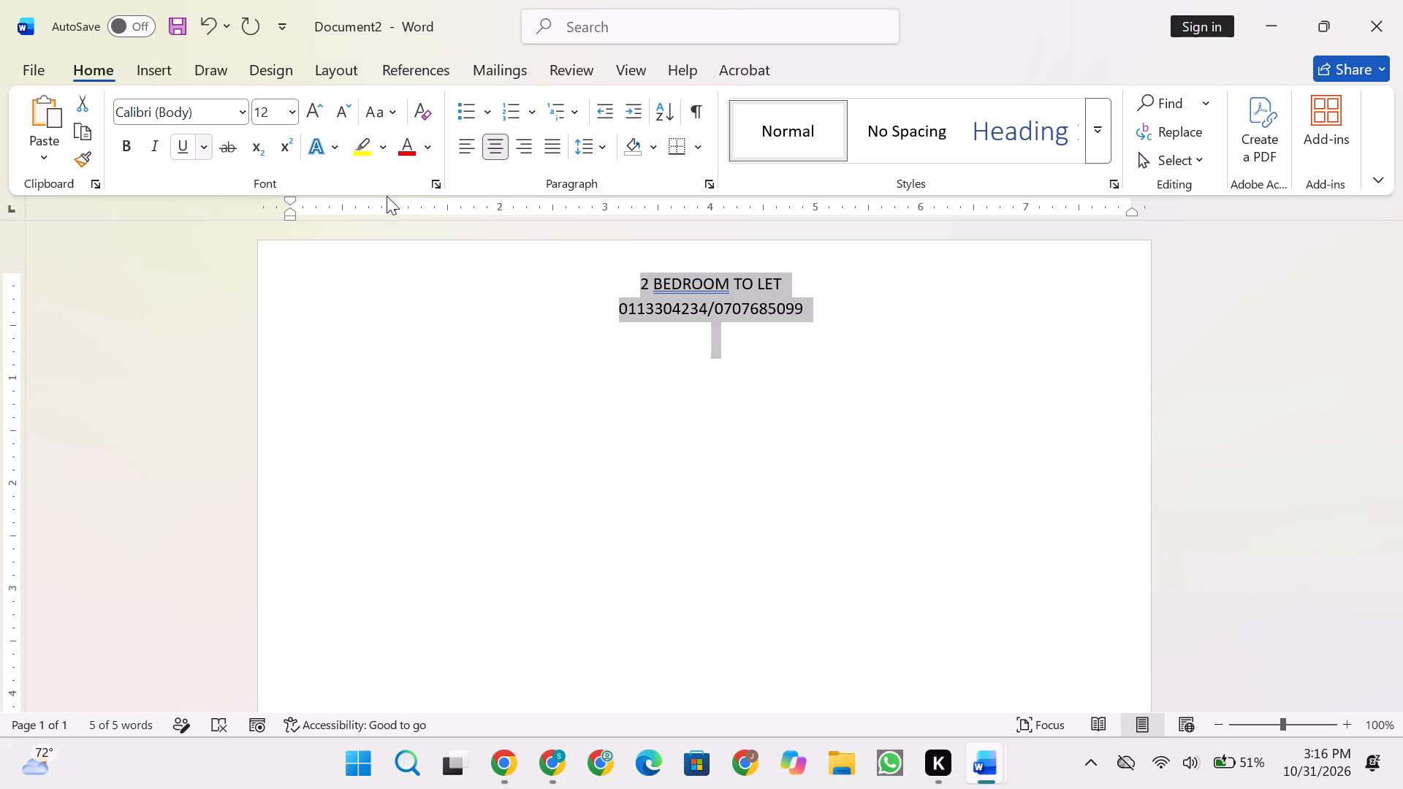
# Enlarge all the notice text to size 16 and make it bold.
pyautogui.click(148, 75)
pyautogui.click(107, 73)
pyautogui.click(309, 110)
pyautogui.click(309, 110)
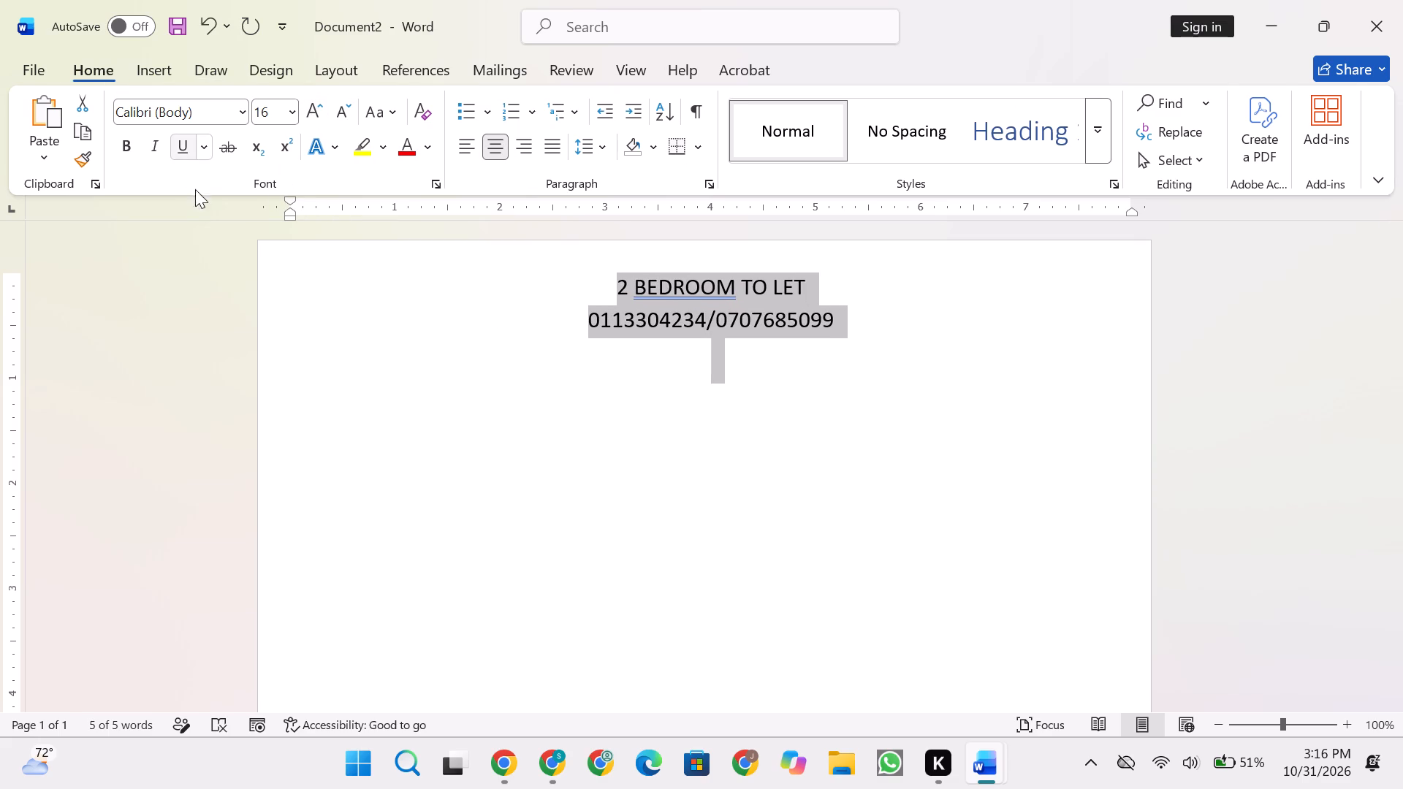
pyautogui.click(129, 152)
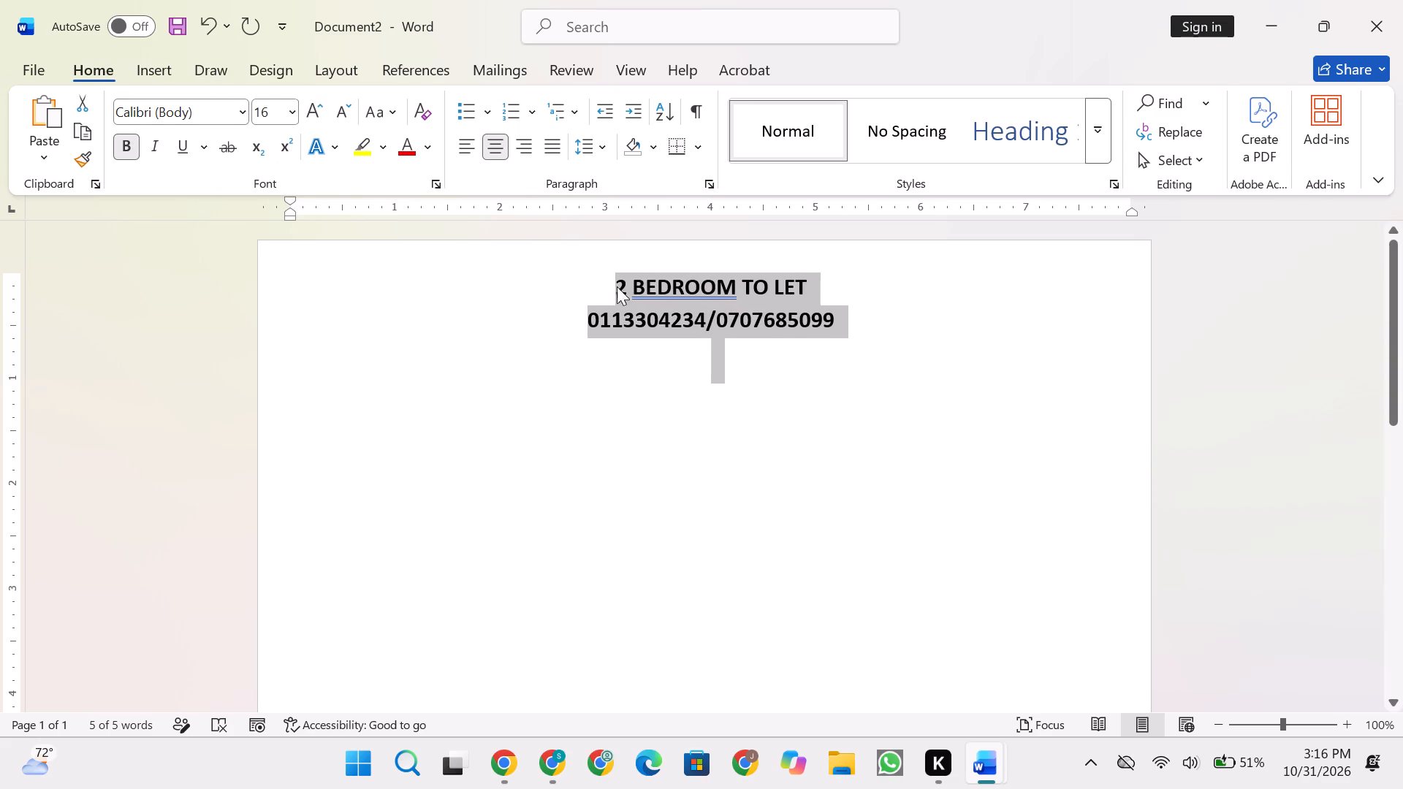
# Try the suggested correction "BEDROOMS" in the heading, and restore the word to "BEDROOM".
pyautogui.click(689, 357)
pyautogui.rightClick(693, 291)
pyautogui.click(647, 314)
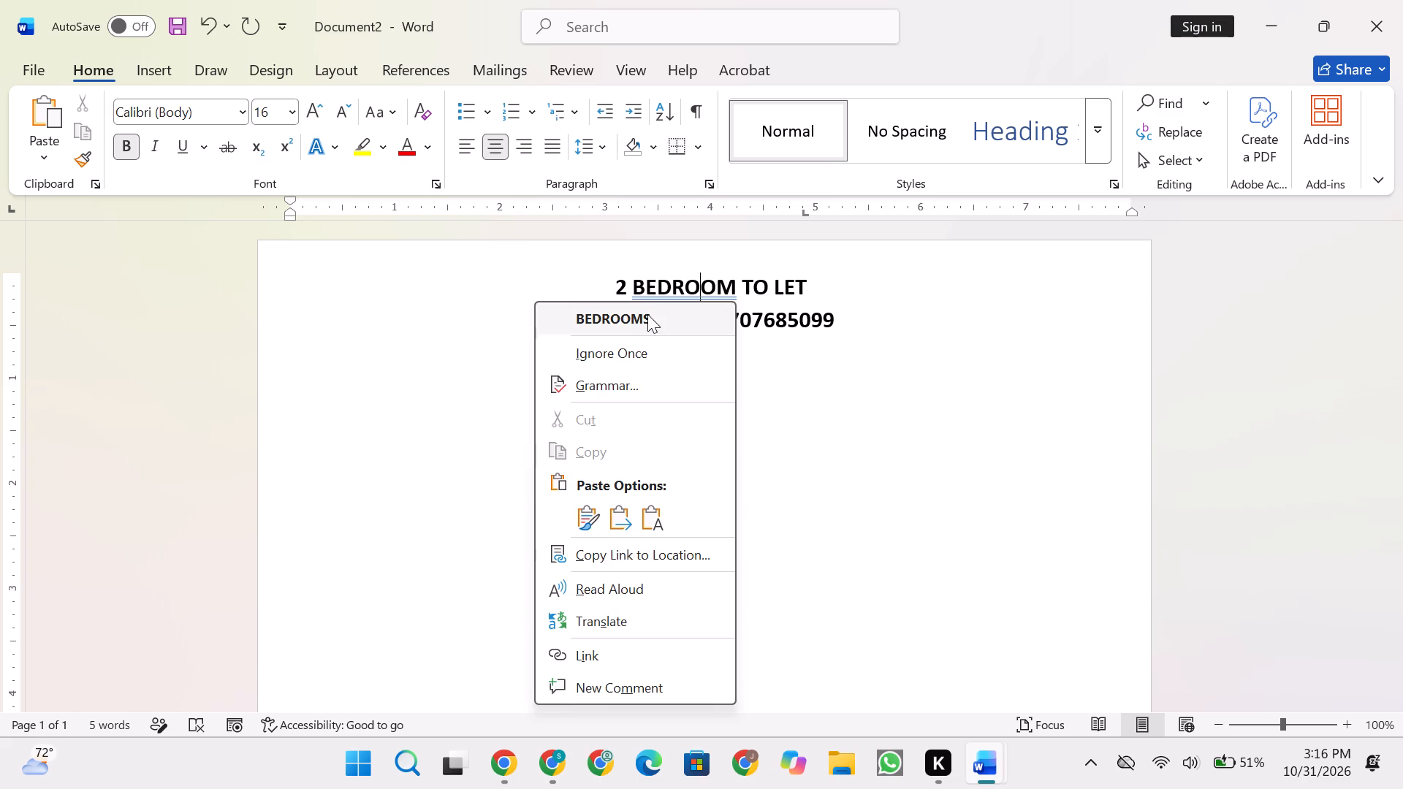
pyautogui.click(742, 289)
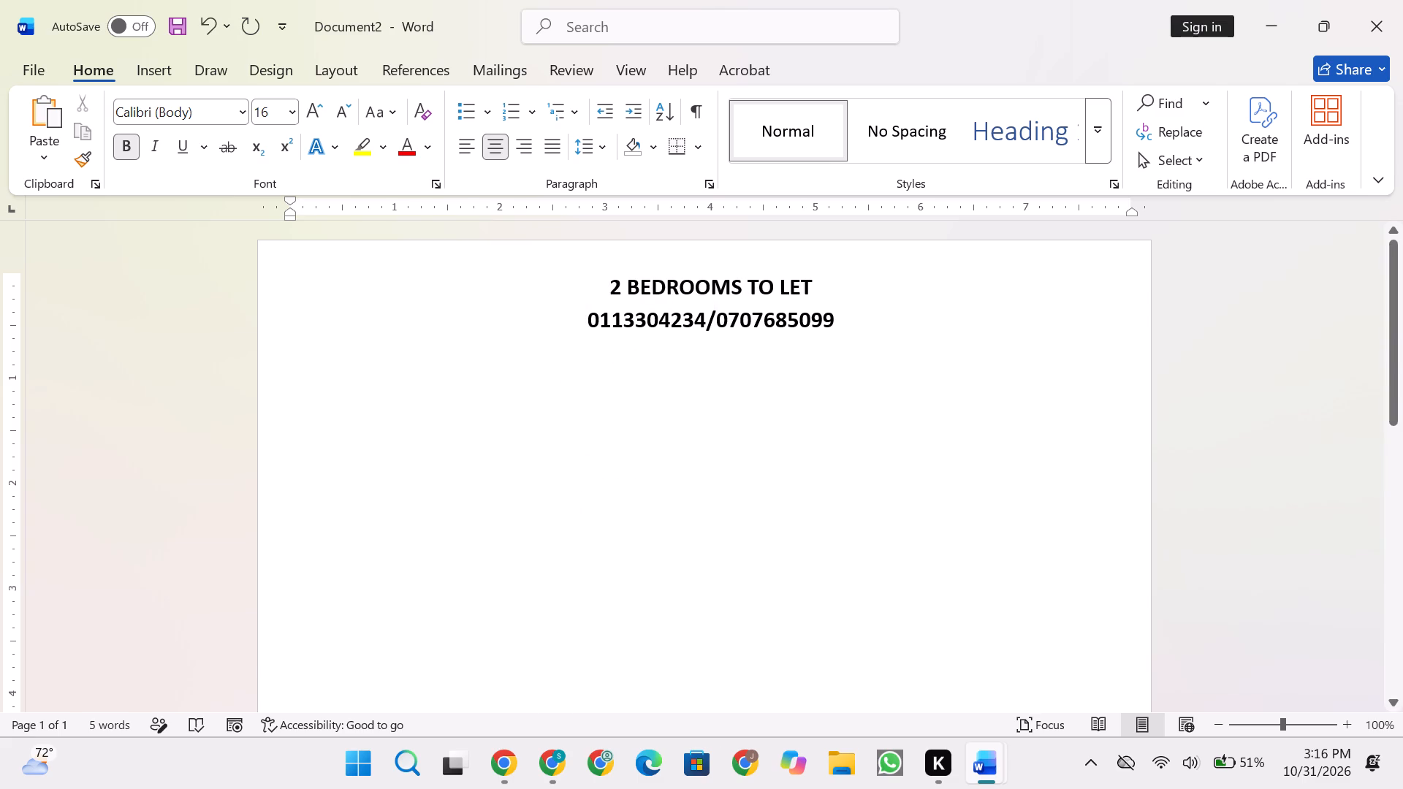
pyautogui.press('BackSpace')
# Enlarge the heading and contact numbers to font size 72.
pyautogui.scroll(-4, 704, 340)
pyautogui.scroll(5, 704, 341)
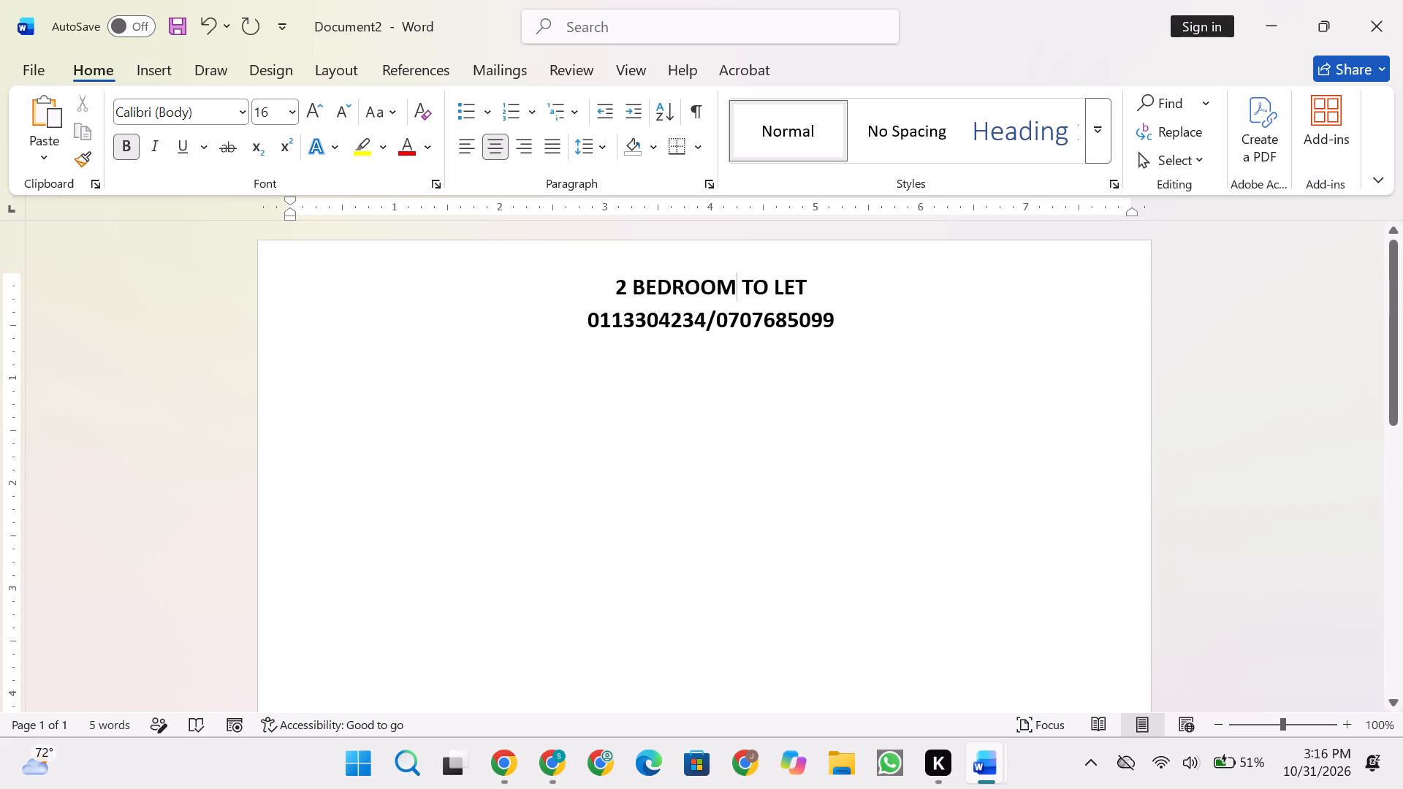
pyautogui.click(567, 269)
pyautogui.moveTo(599, 279); pyautogui.dragTo(879, 348)
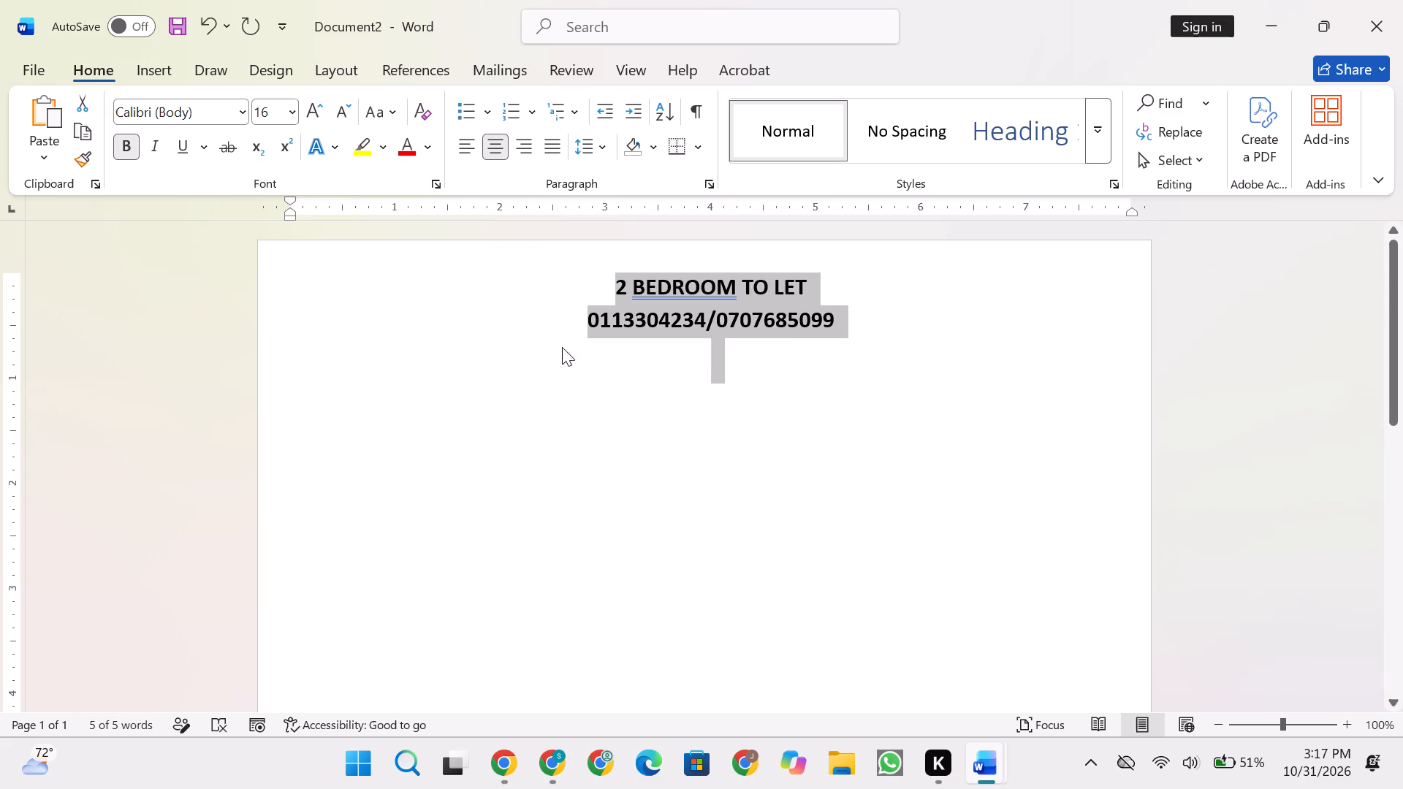
pyautogui.click(319, 104)
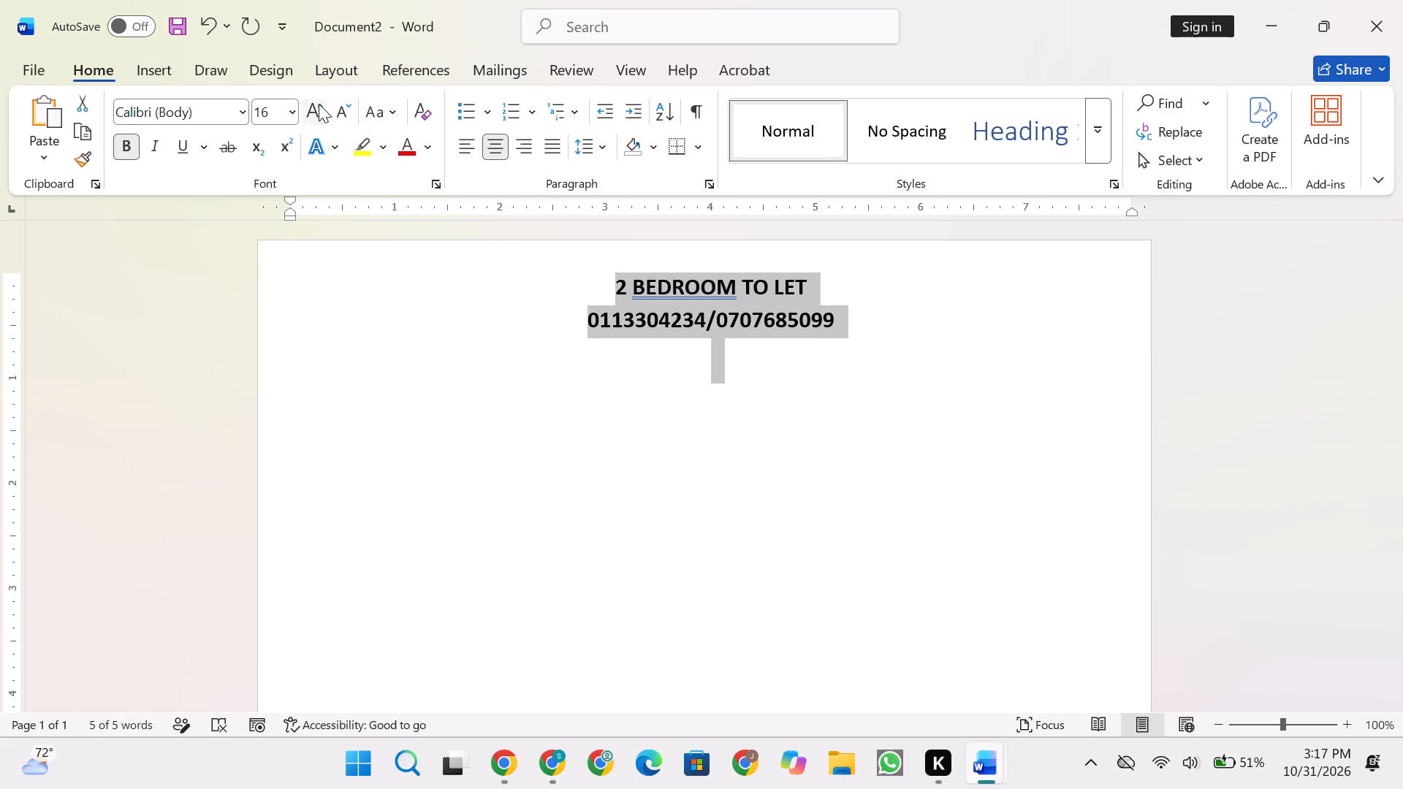
pyautogui.tripleClick(319, 104)
pyautogui.tripleClick(319, 104)
pyautogui.doubleClick(319, 104)
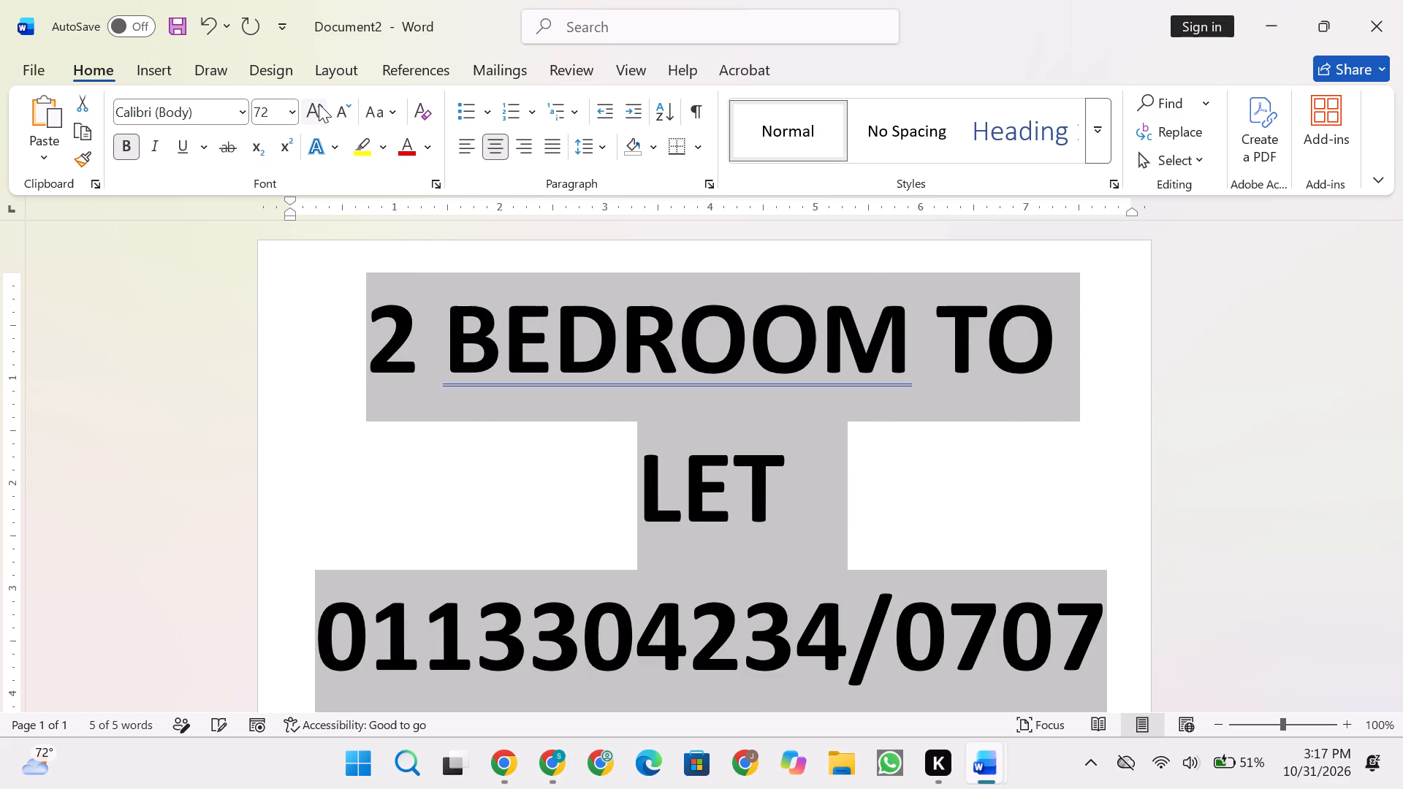
# Change the font of the whole notice to Times New Roman.
pyautogui.scroll(-2, 666, 238)
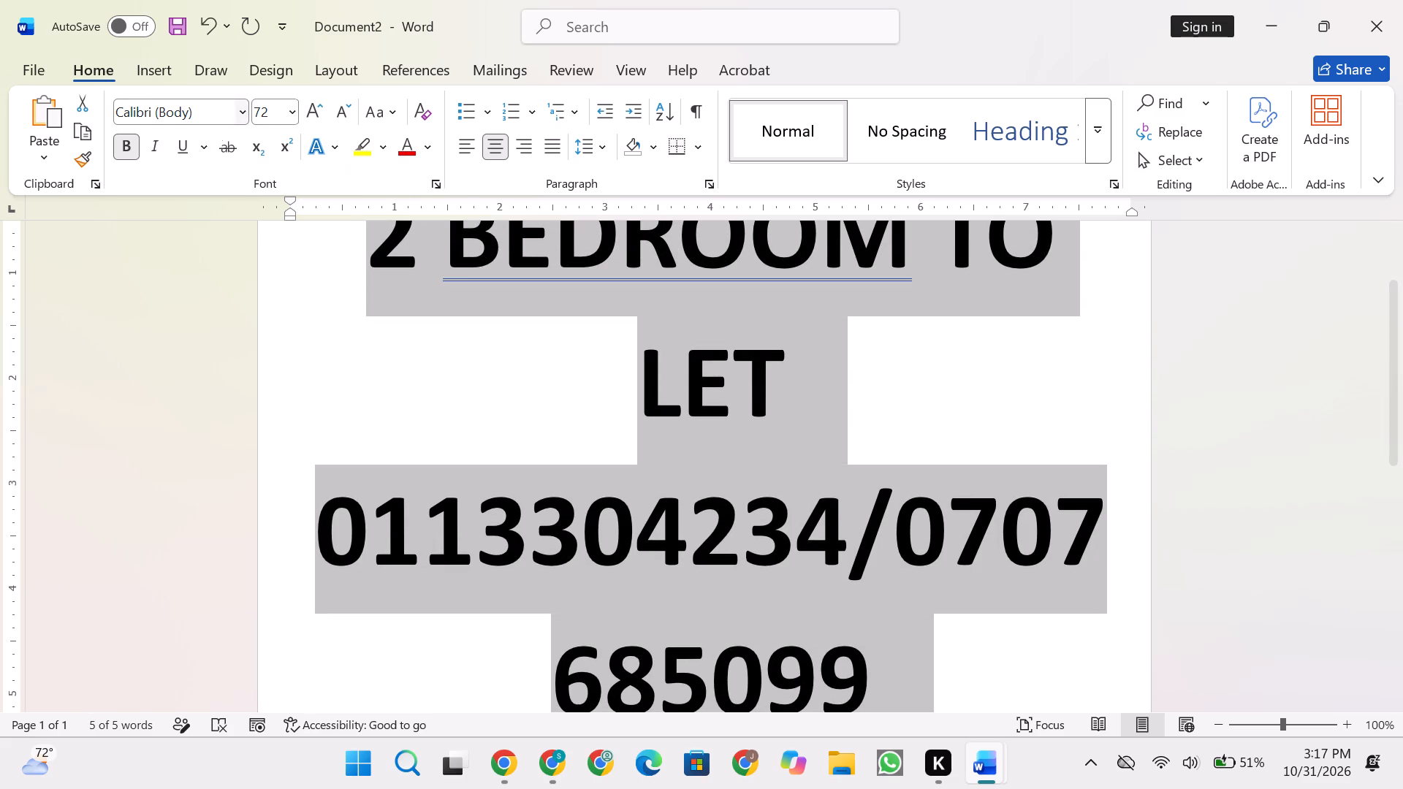
pyautogui.click(241, 111)
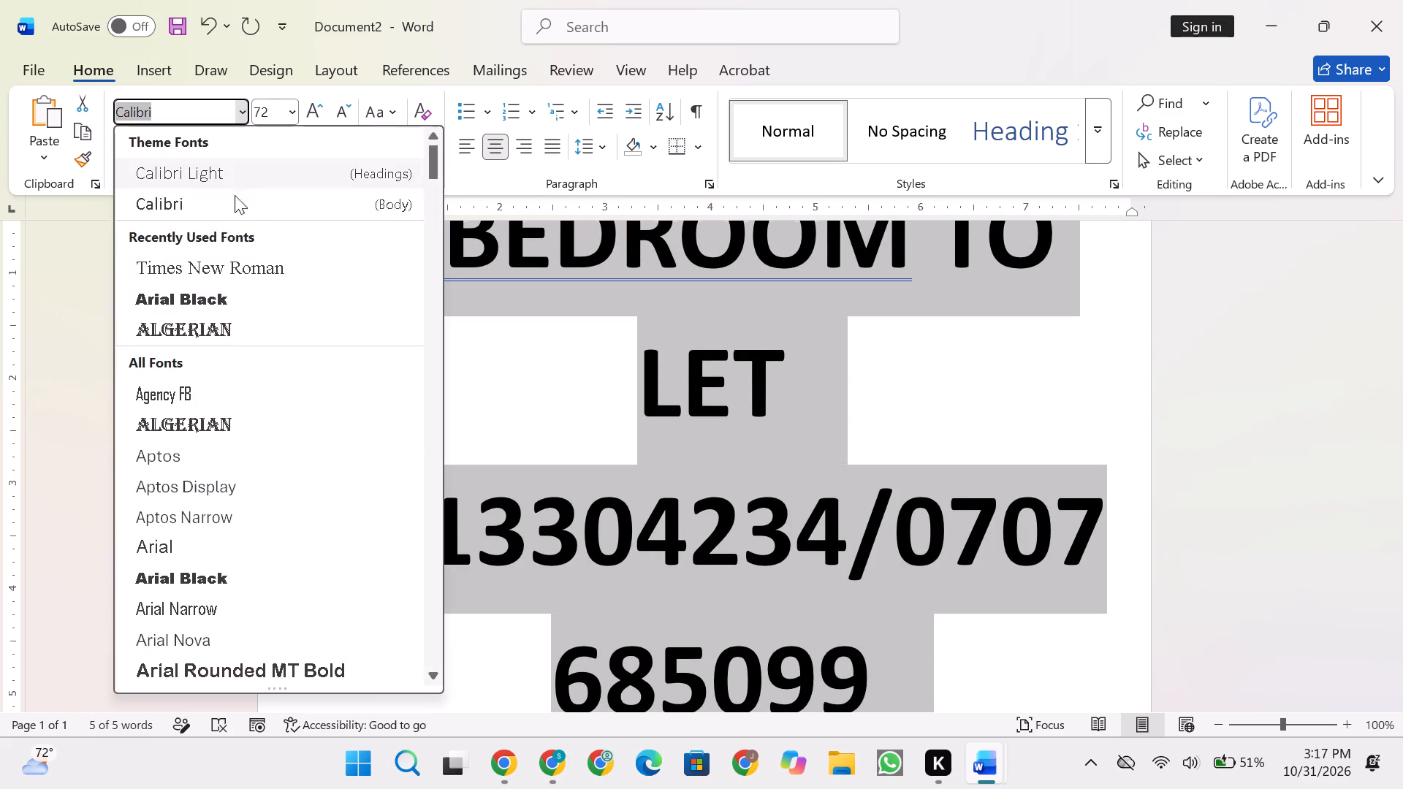
pyautogui.click(254, 263)
pyautogui.click(771, 466)
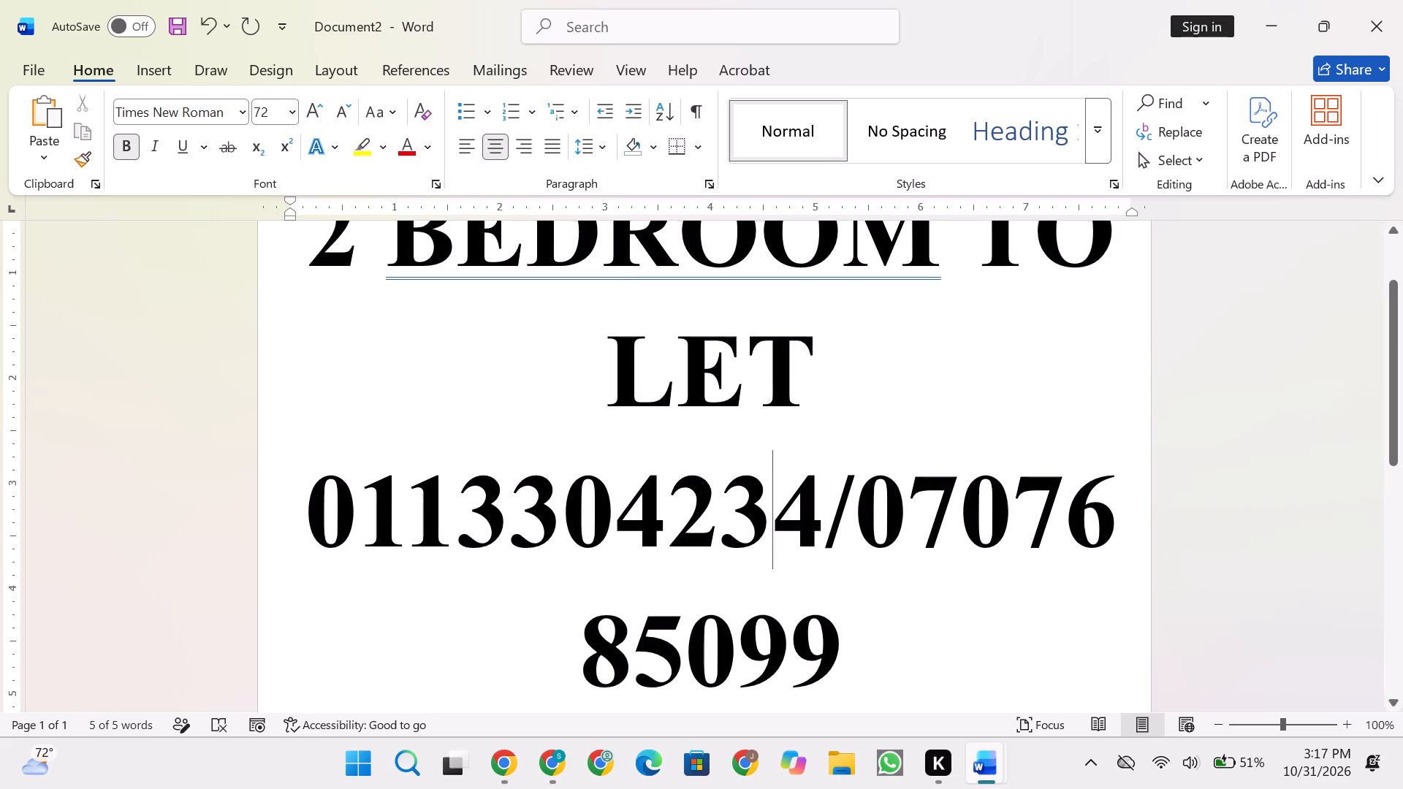
# Replace the slash between the two contact numbers with a line break so each number has its own line.
pyautogui.click(836, 496)
pyautogui.click(852, 502)
pyautogui.press('BackSpace')
pyautogui.press('Return')
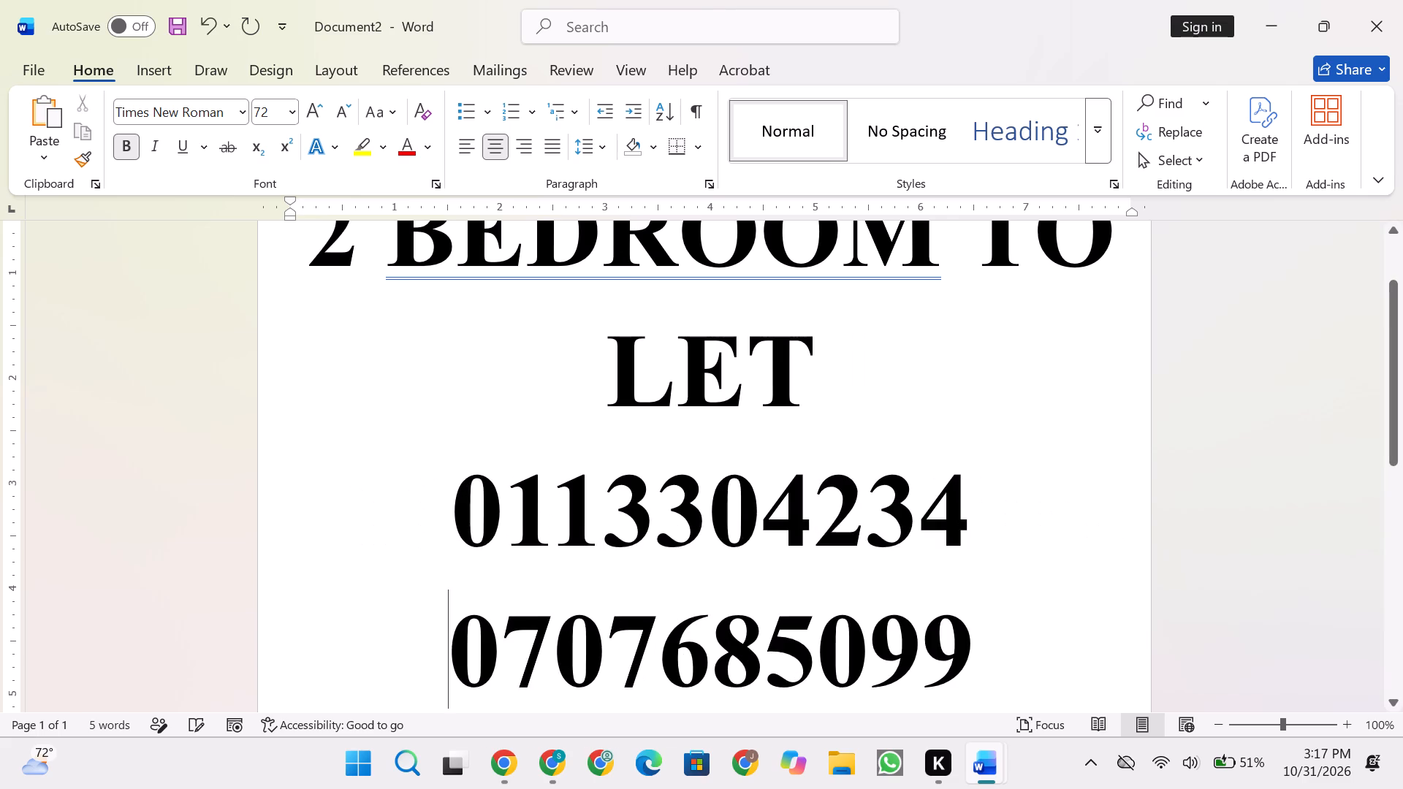
# Change the page orientation to landscape.
pyautogui.scroll(-4, 853, 495)
pyautogui.scroll(5, 853, 495)
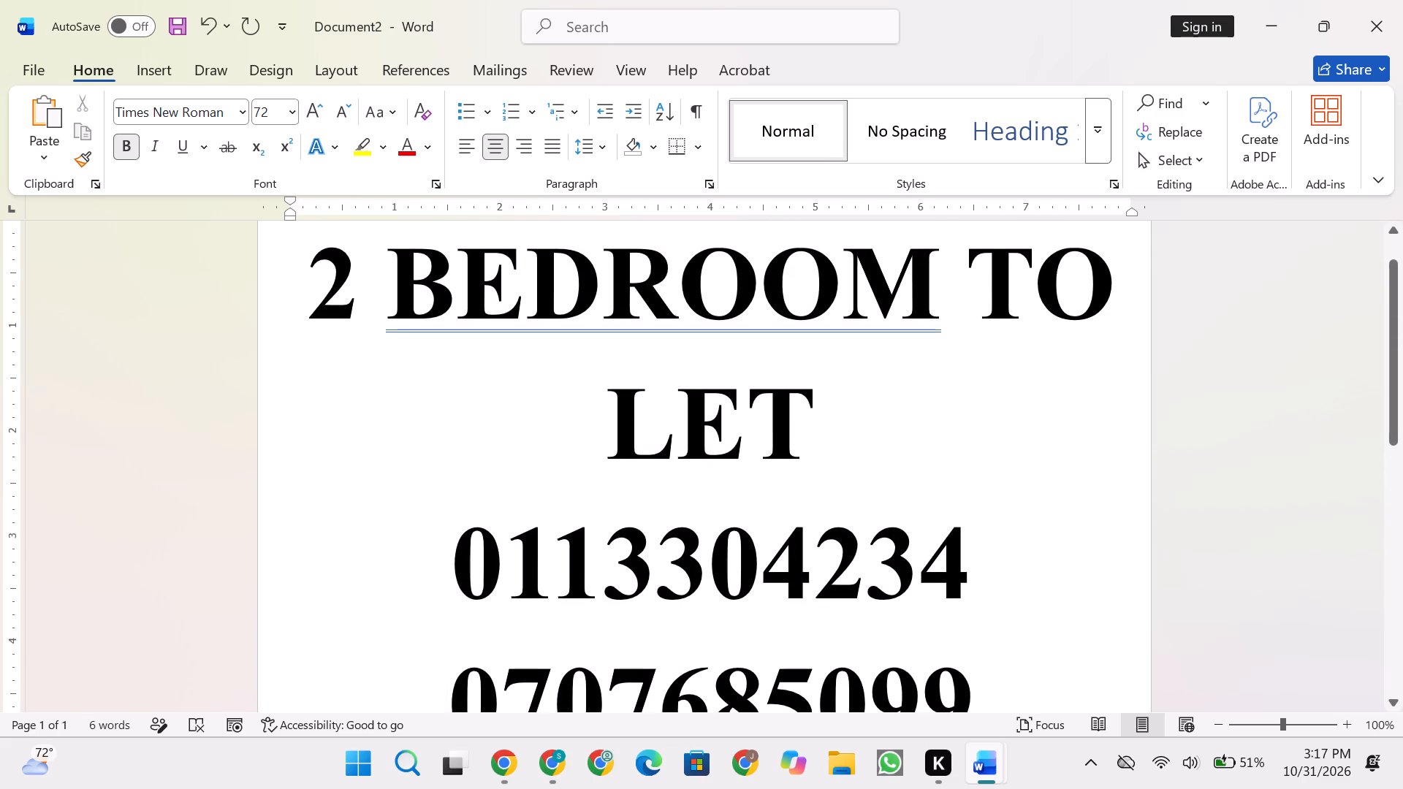
pyautogui.hotkey('ctrl', 'a')
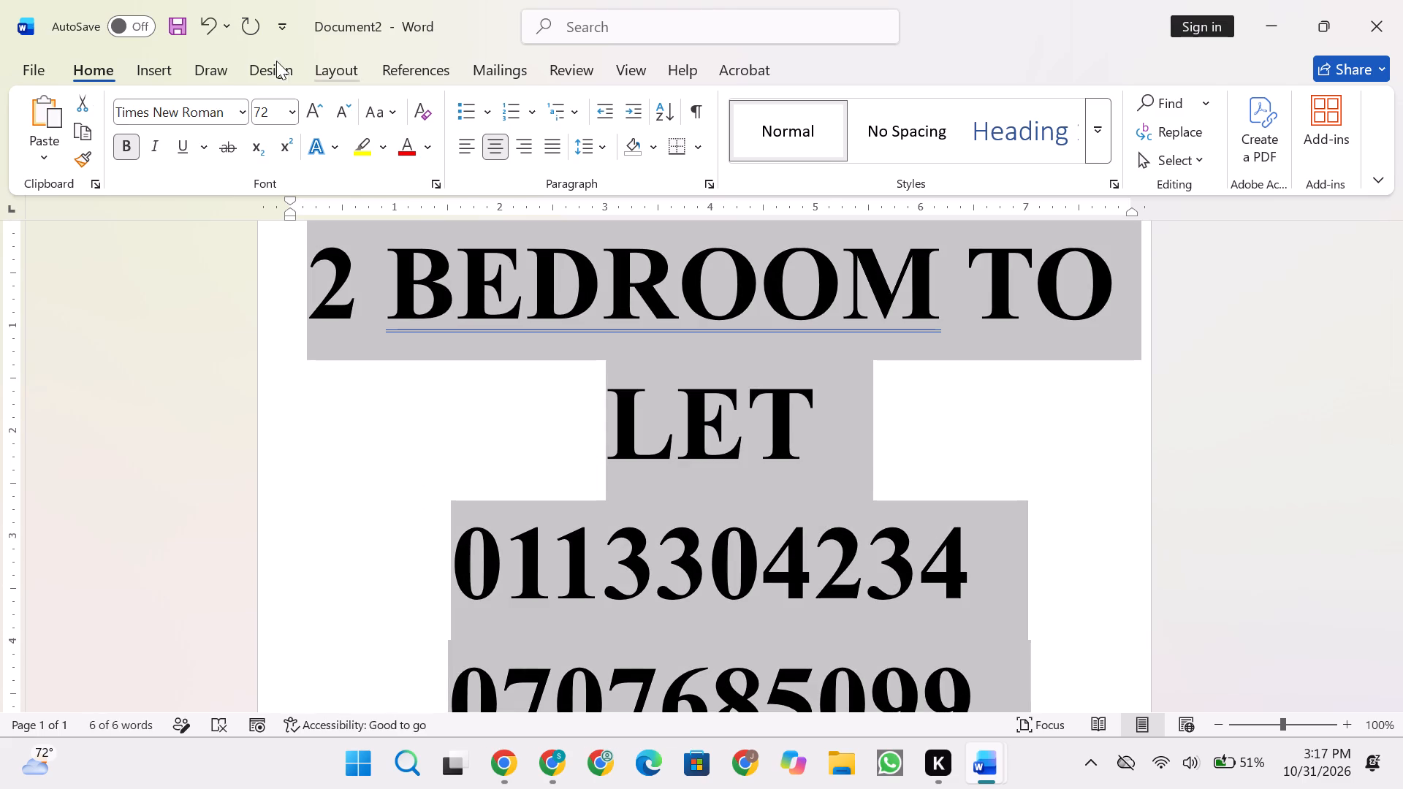
pyautogui.click(151, 59)
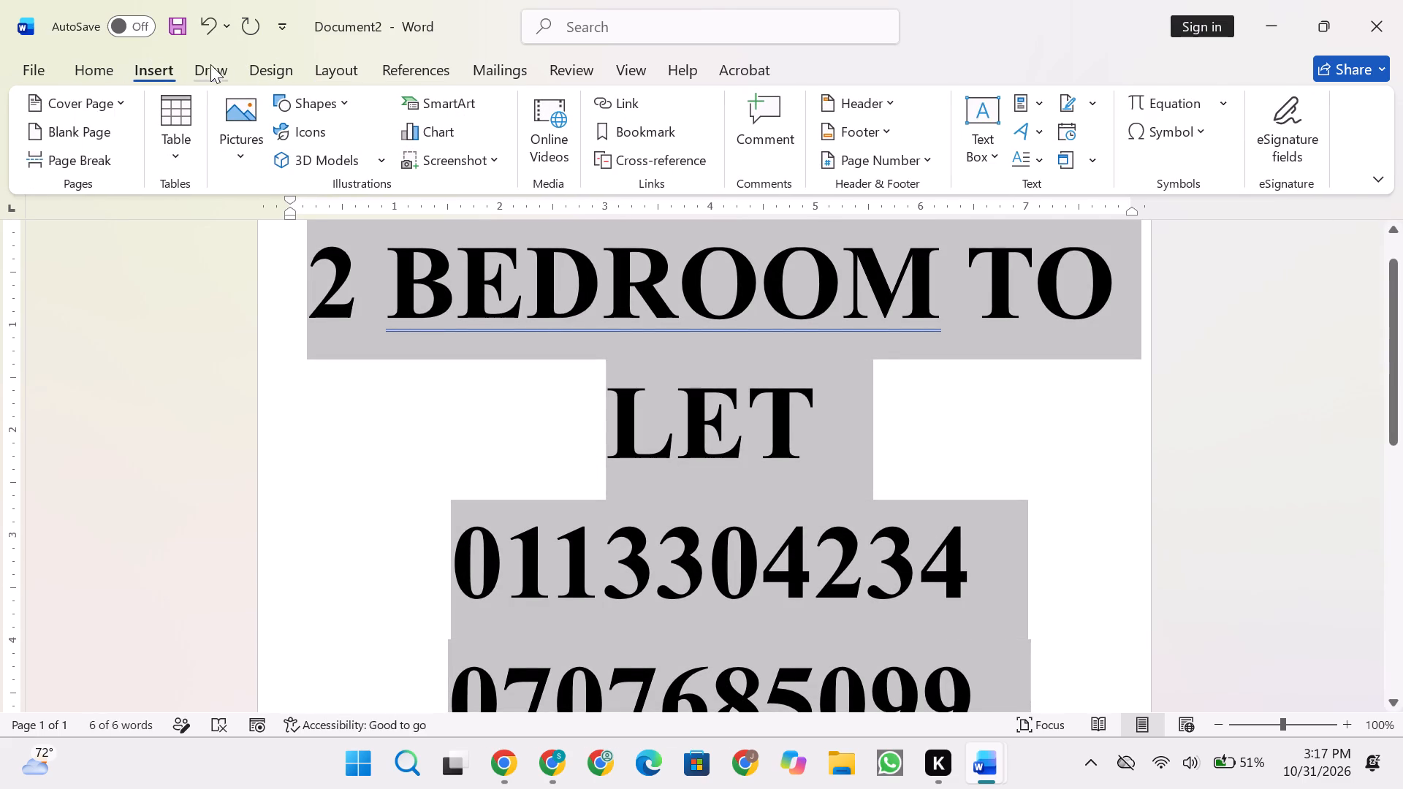
pyautogui.click(340, 66)
pyautogui.click(104, 146)
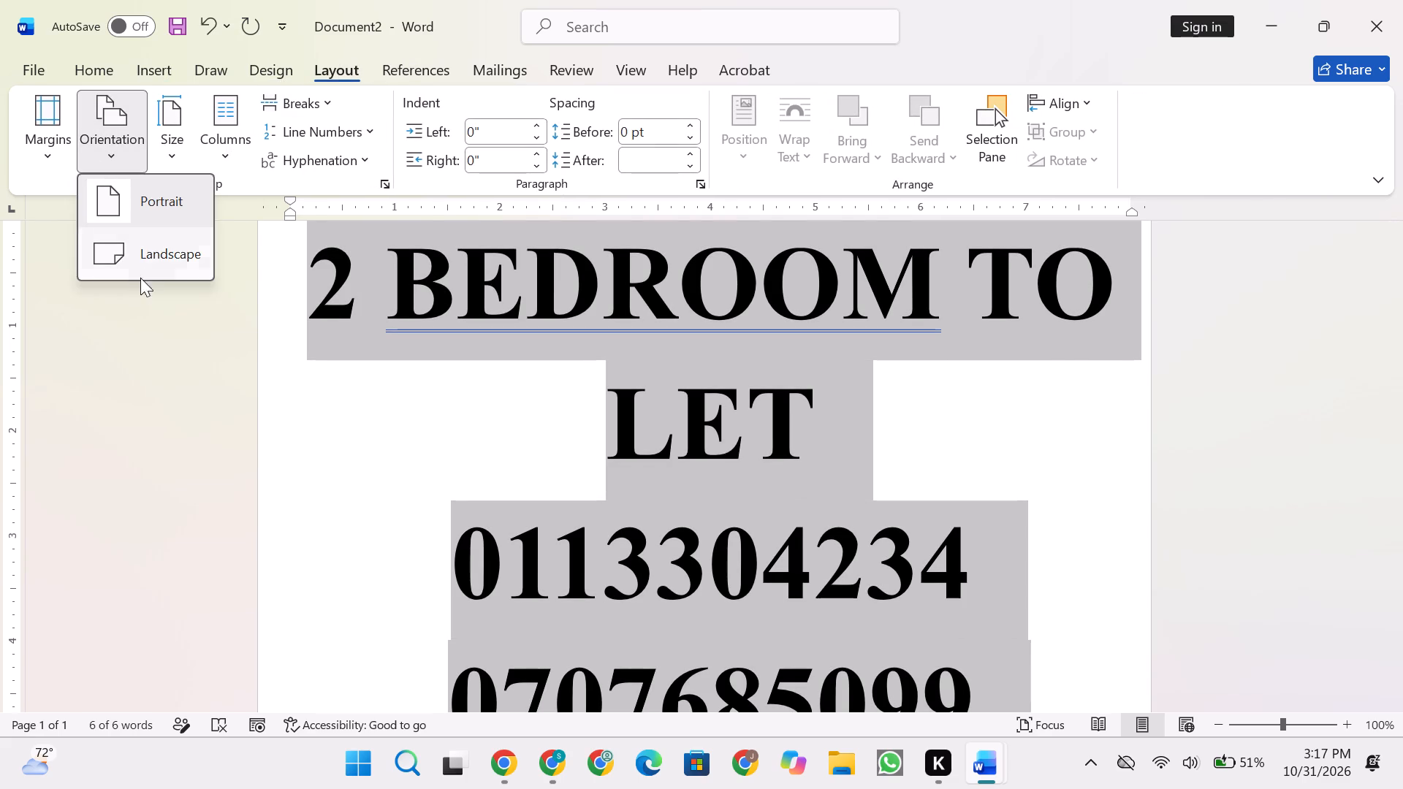
pyautogui.click(144, 259)
# Enlarge all the notice text to font size 110.
pyautogui.scroll(-5, 437, 239)
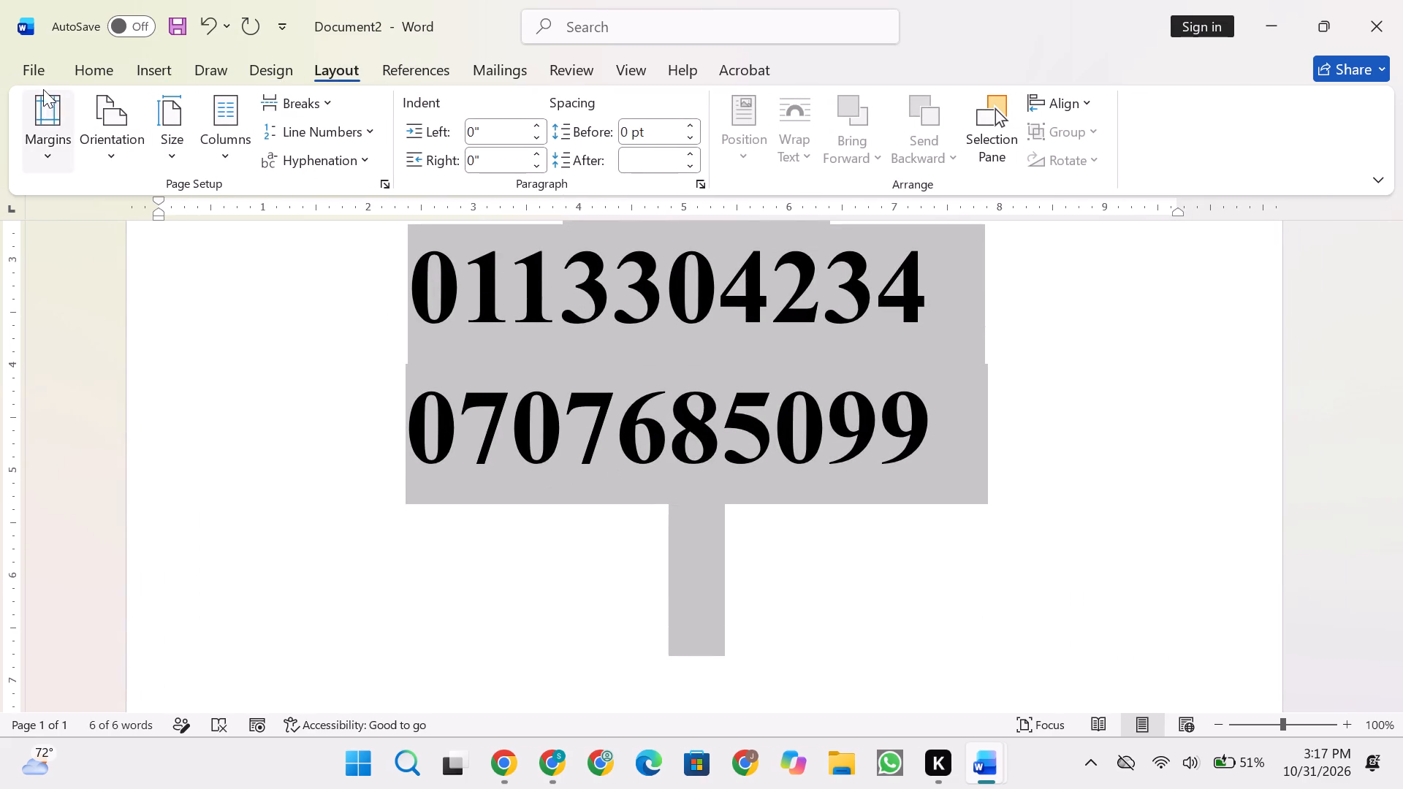
pyautogui.click(35, 66)
pyautogui.click(29, 71)
pyautogui.click(110, 66)
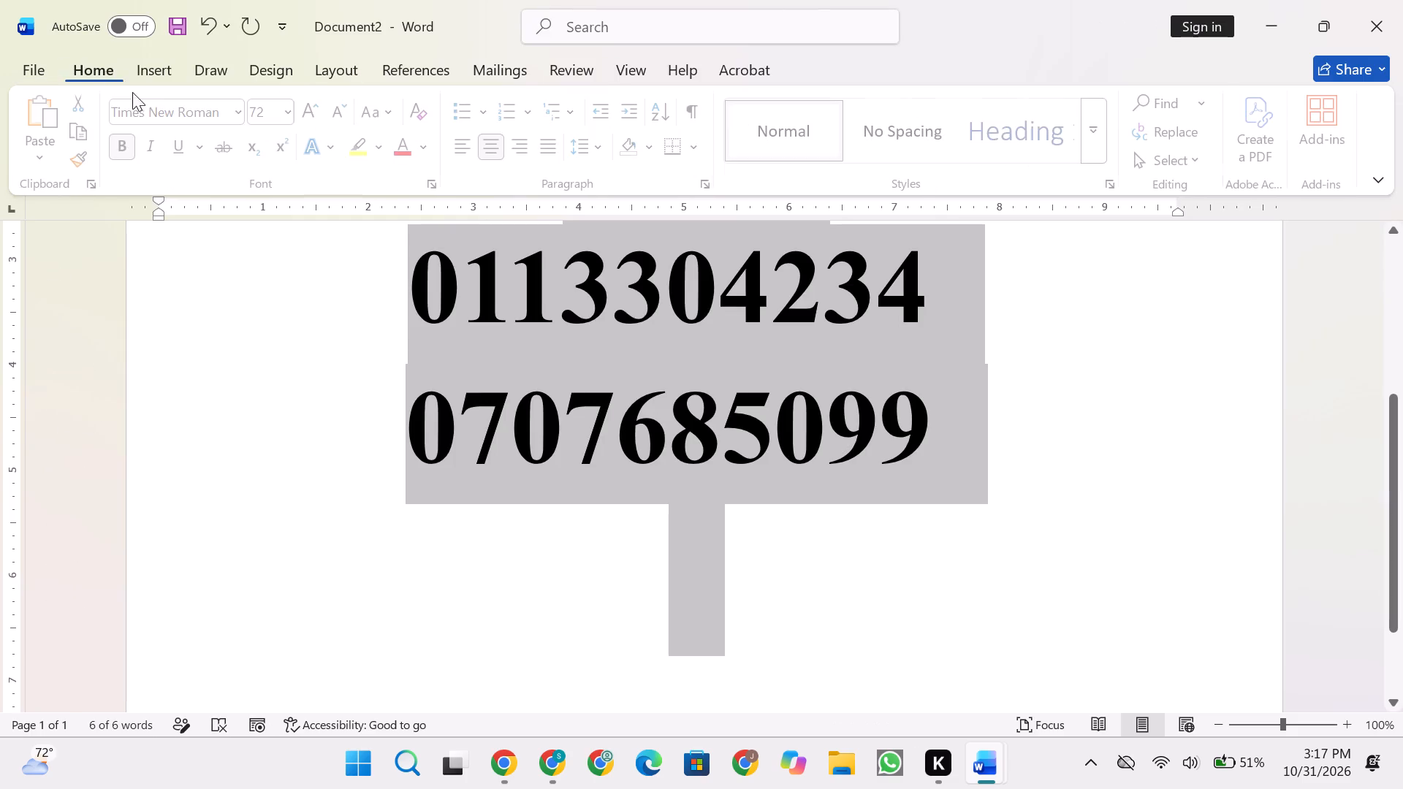
pyautogui.tripleClick(313, 110)
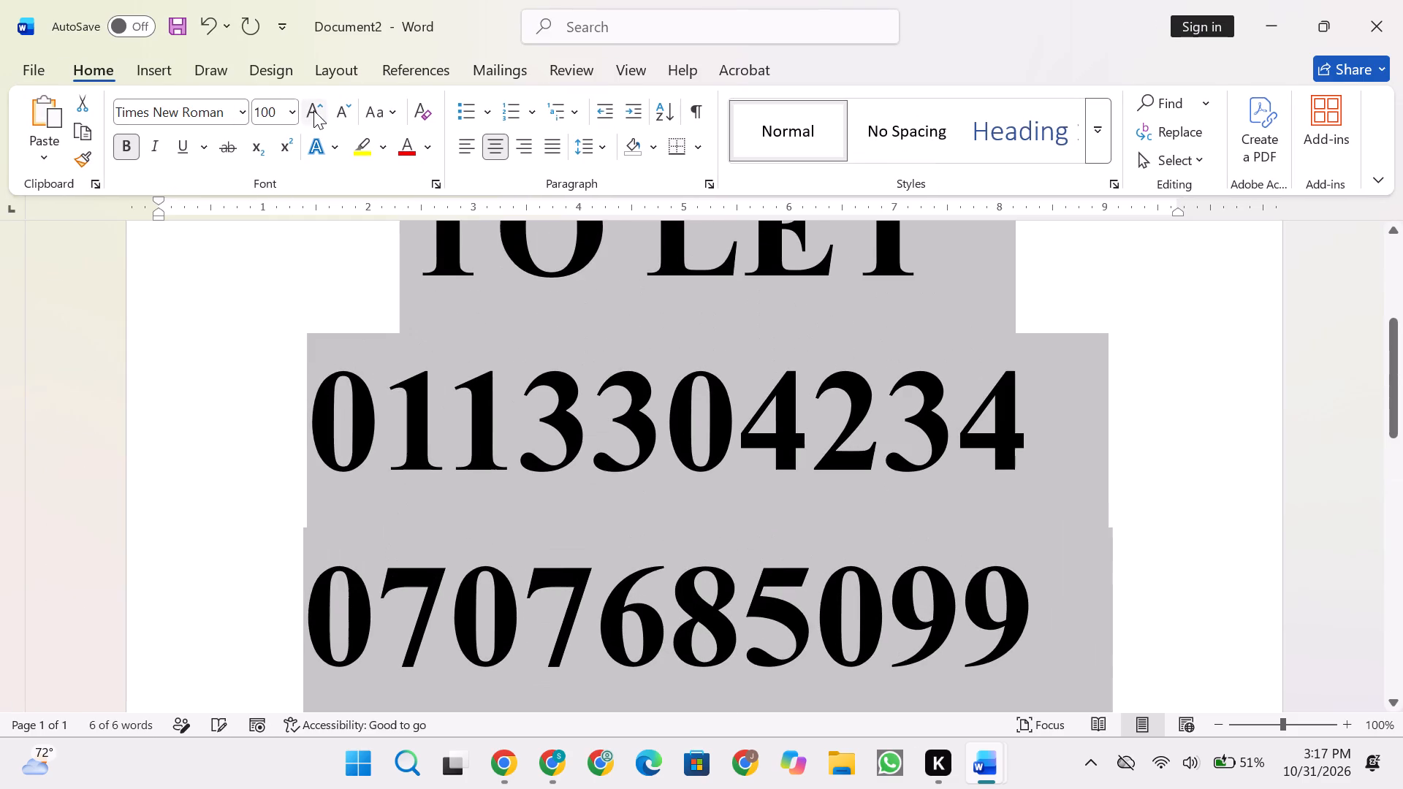
pyautogui.click(313, 110)
pyautogui.scroll(-4, 1003, 403)
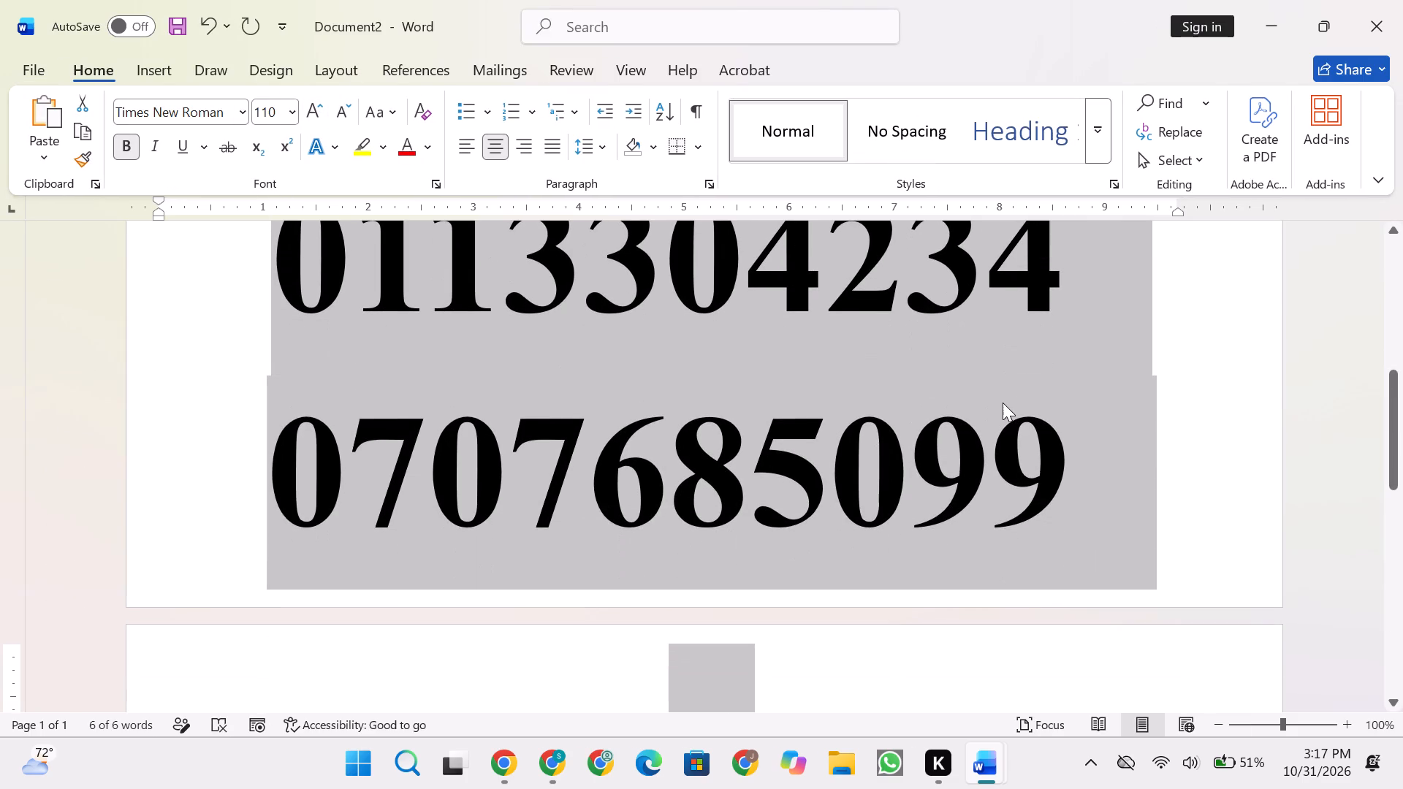
pyautogui.click(1177, 511)
# Apply the suggested correction "BEDROOMS" to the word "BEDROOM" in the heading.
pyautogui.scroll(-5, 1105, 447)
pyautogui.scroll(14, 1095, 447)
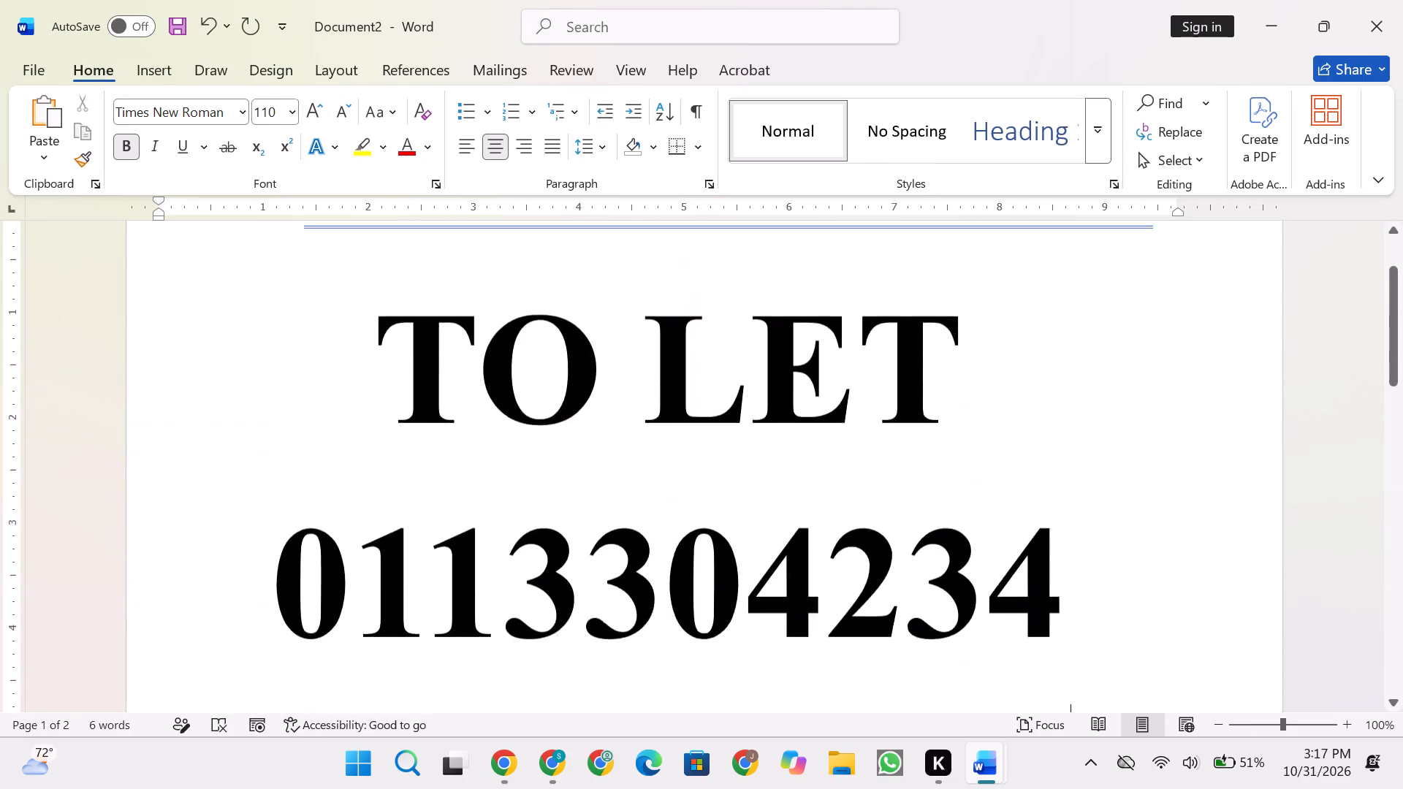
pyautogui.scroll(1, 1095, 447)
pyautogui.rightClick(807, 399)
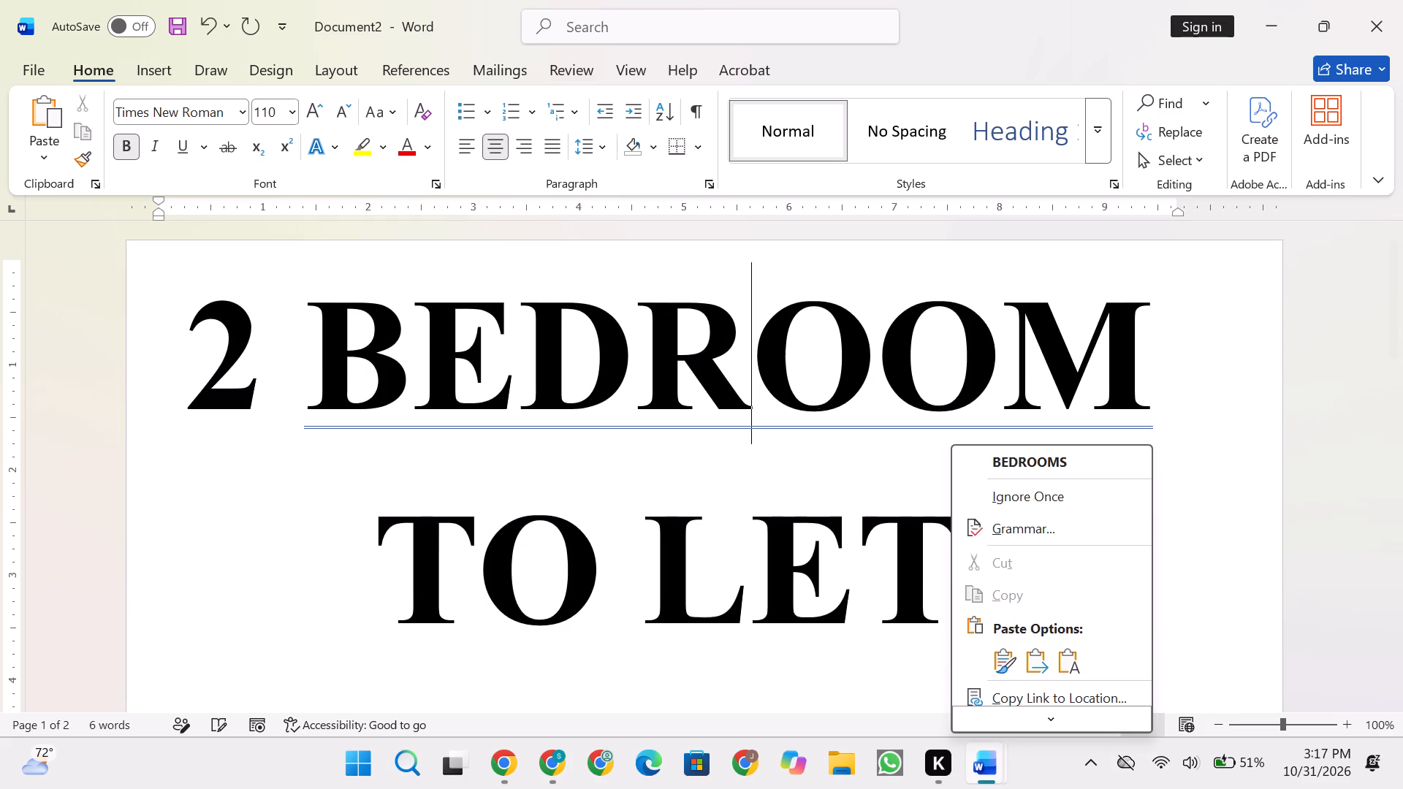
pyautogui.click(1041, 470)
pyautogui.scroll(-5, 938, 418)
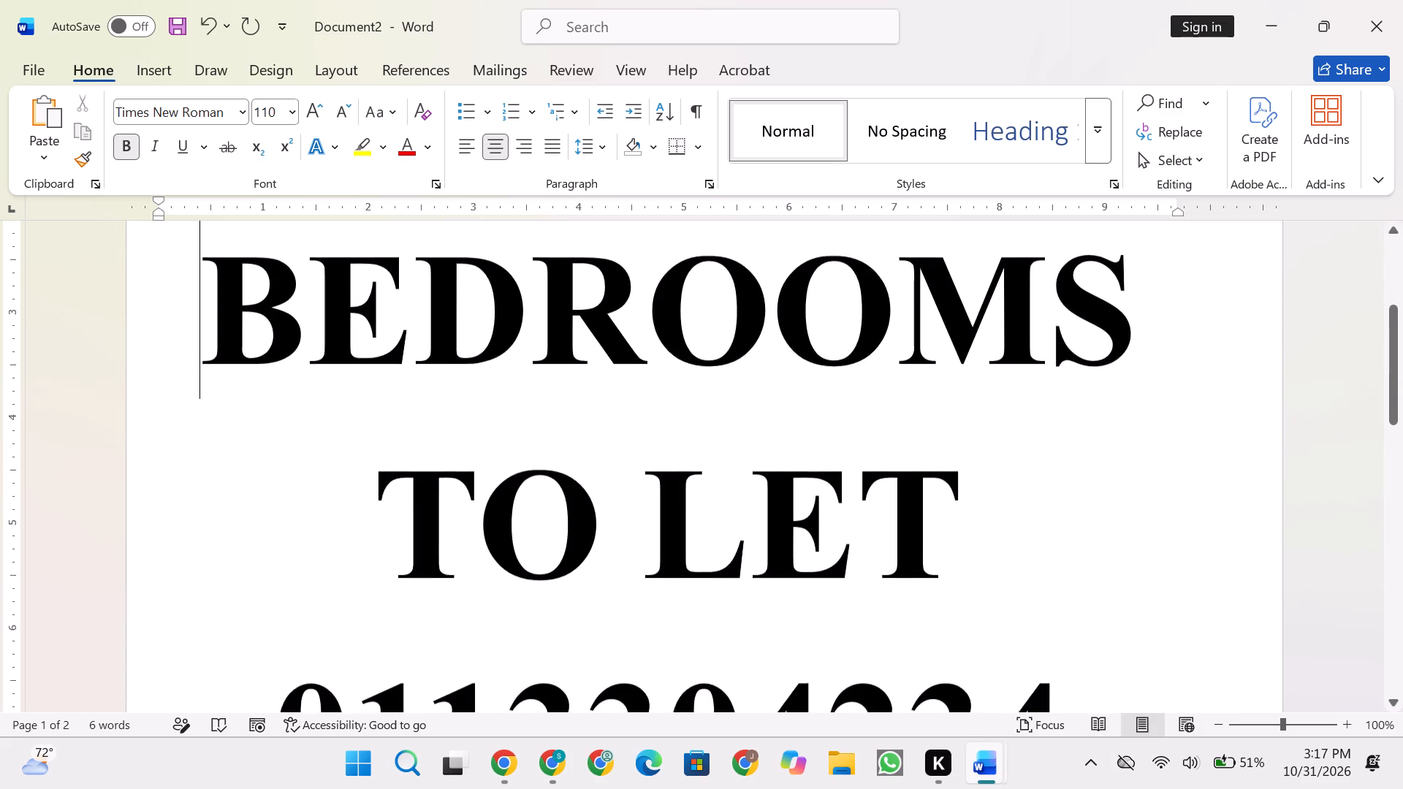
# Replace the numeral "2" in the heading with the word "TWO" in capitals, followed by a space.
pyautogui.scroll(3, 940, 417)
pyautogui.scroll(-7, 835, 343)
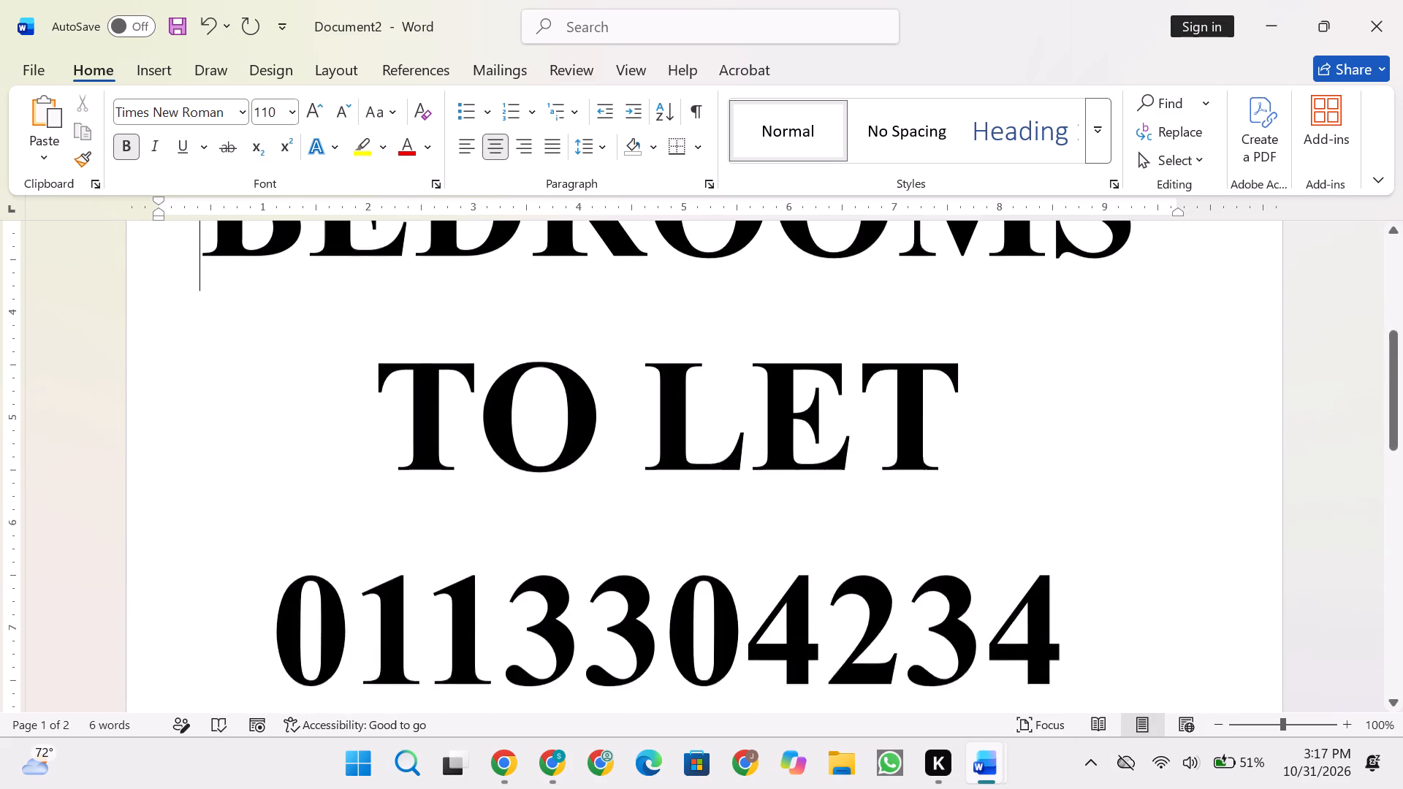
pyautogui.scroll(-9, 836, 345)
pyautogui.scroll(15, 837, 347)
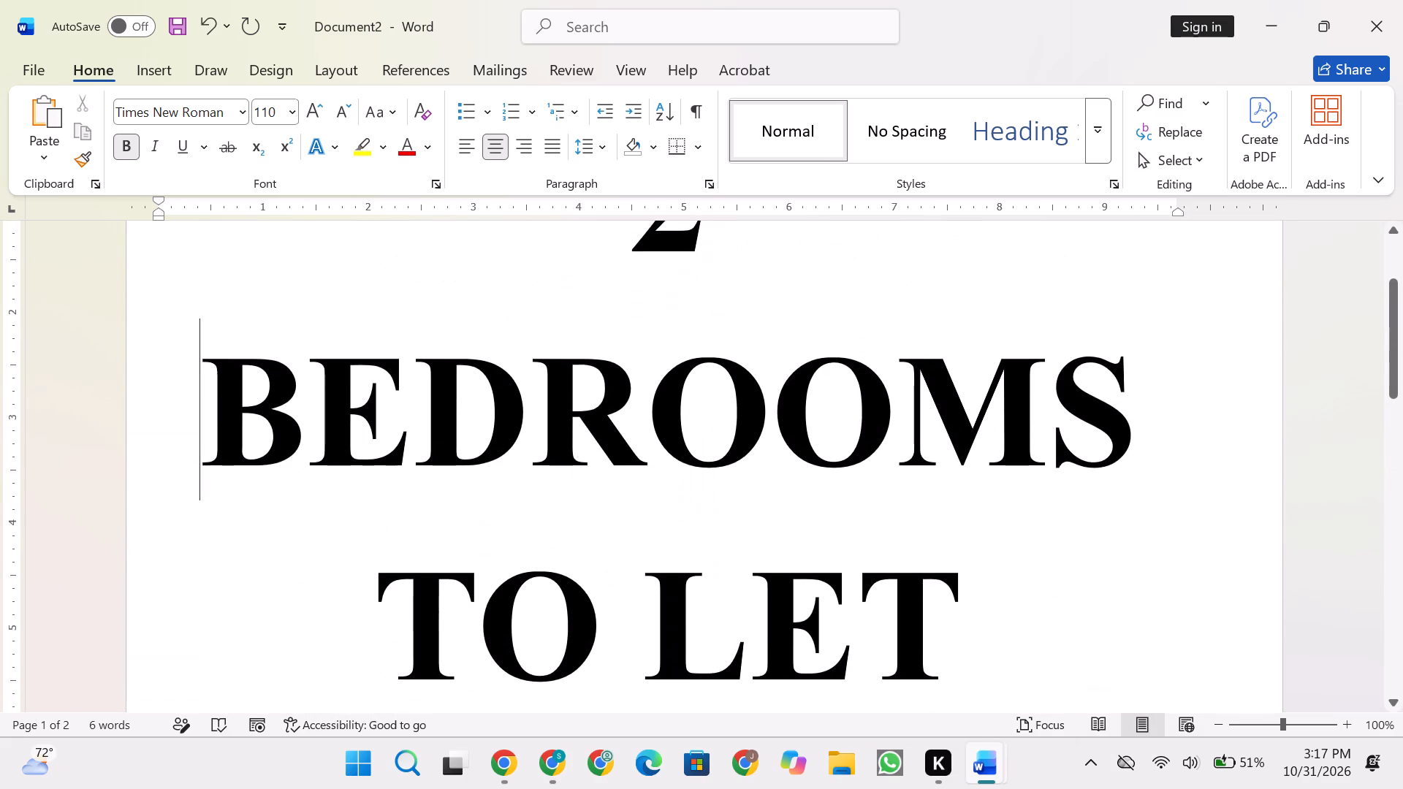
pyautogui.scroll(2, 821, 346)
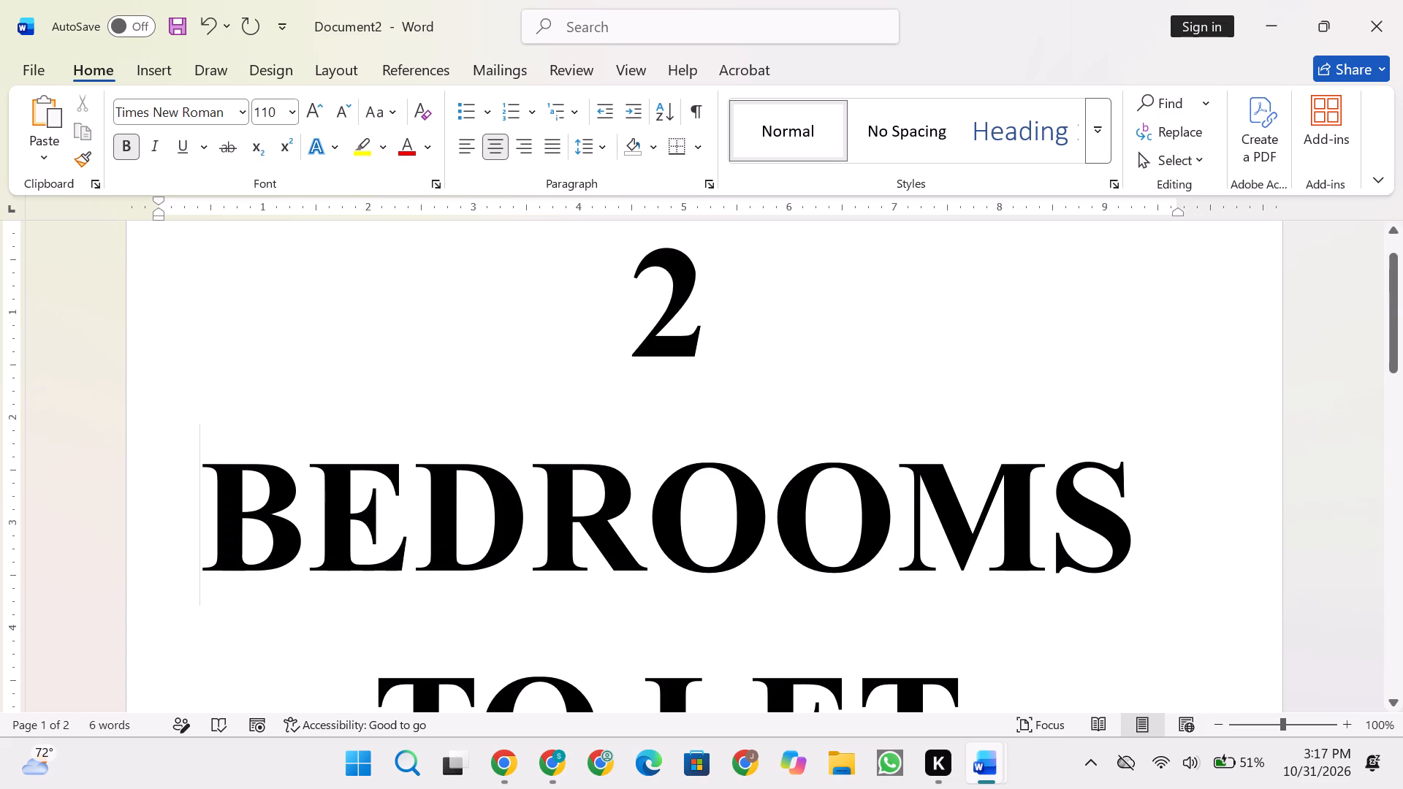
pyautogui.moveTo(749, 323); pyautogui.dragTo(596, 291)
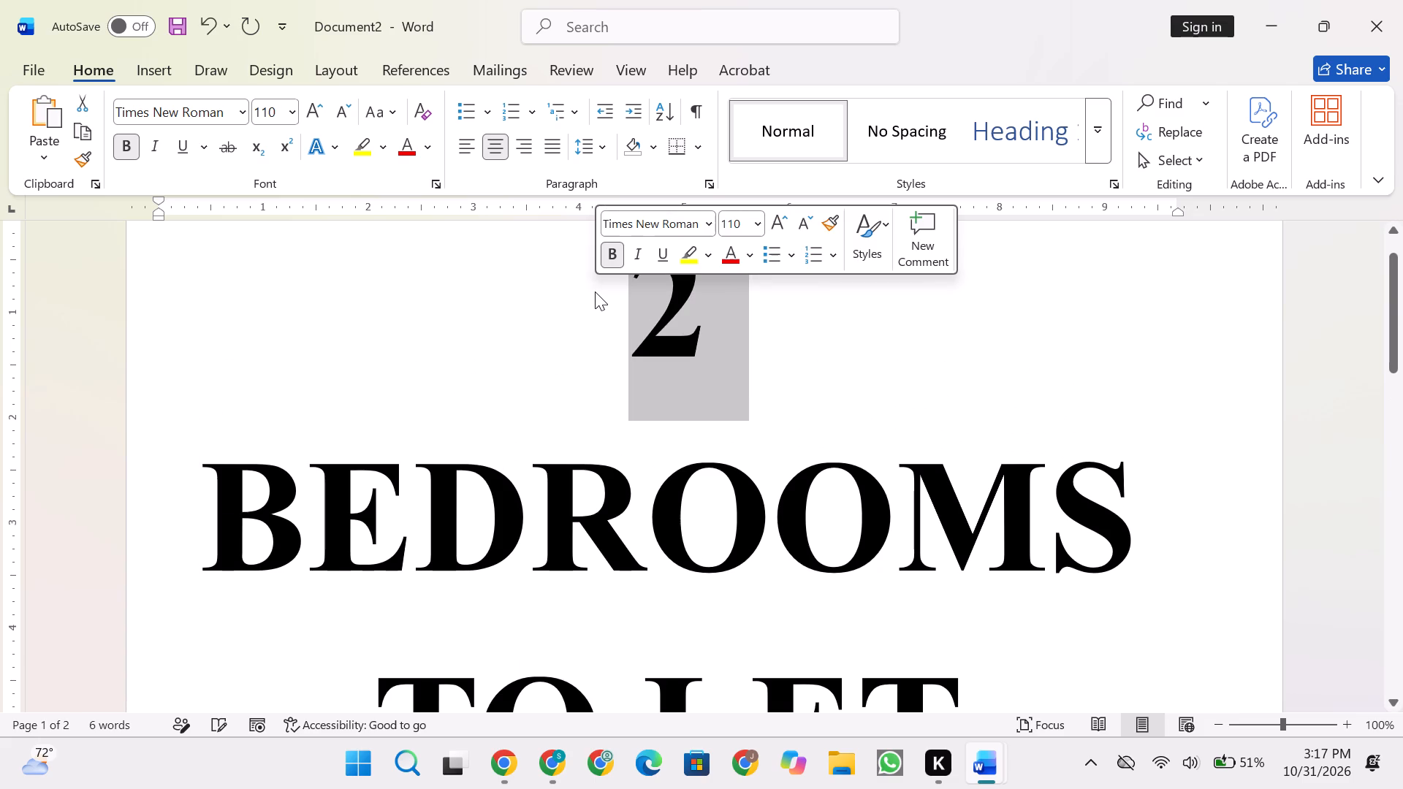
pyautogui.press('t')
pyautogui.press('w')
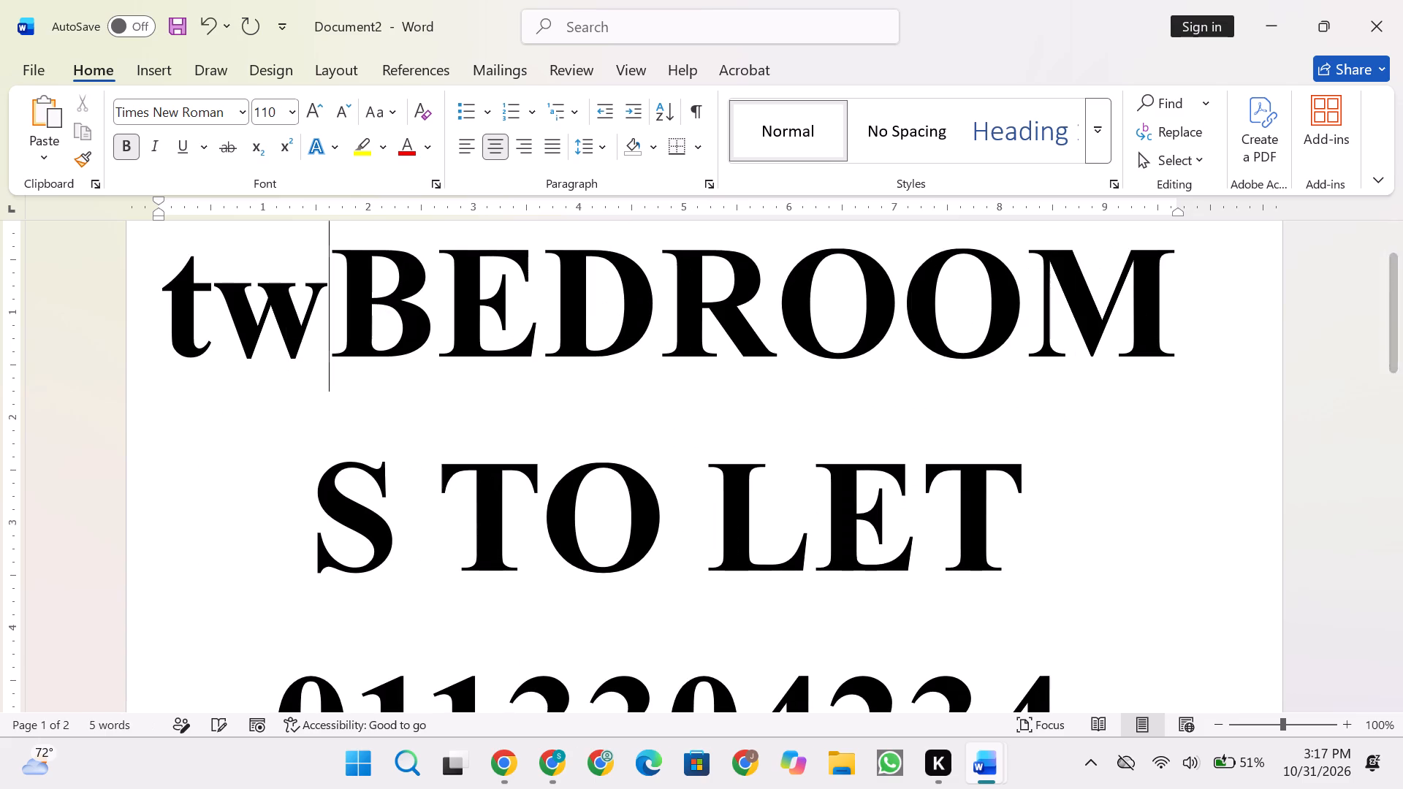
pyautogui.press('BackSpace')
pyautogui.press('BackSpace')
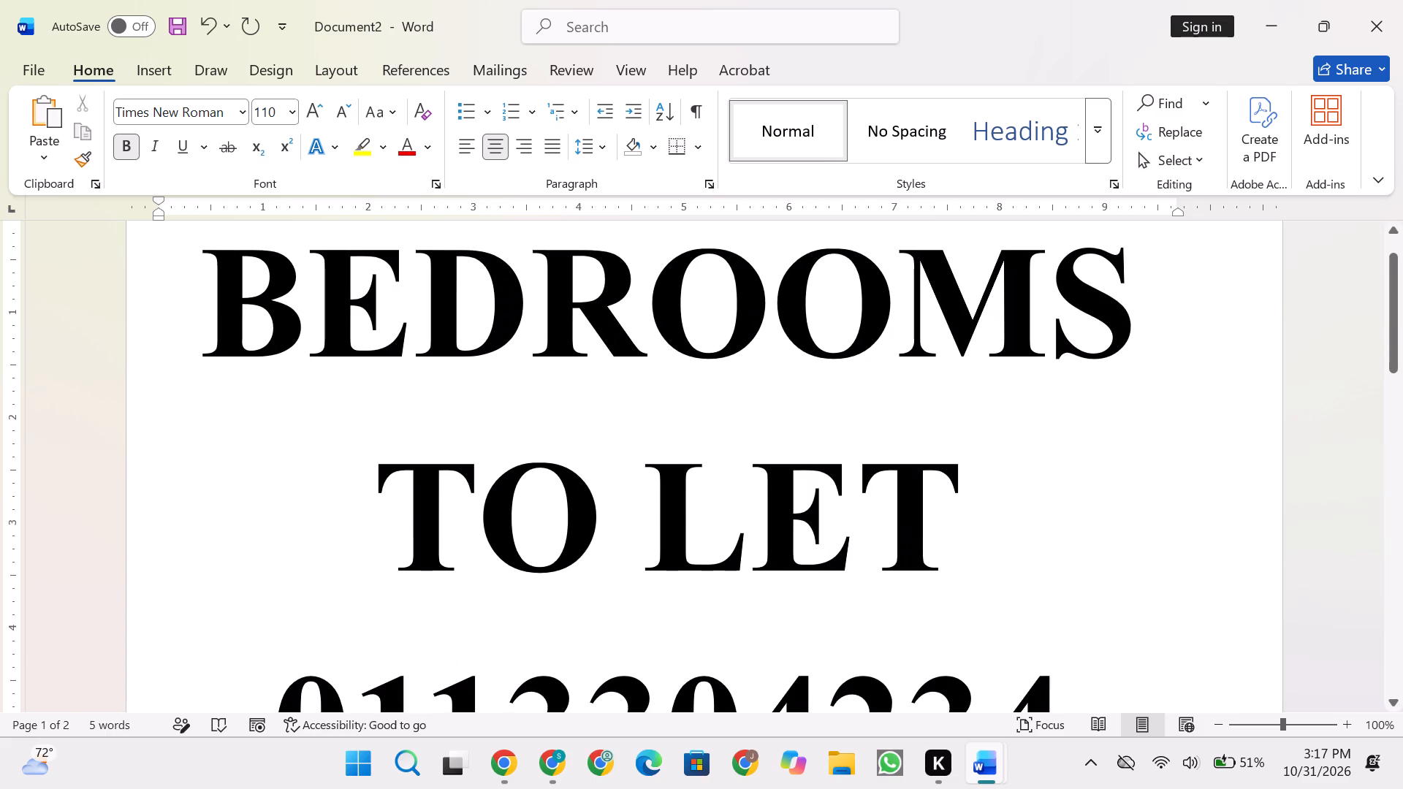
pyautogui.write('TW')
pyautogui.write('O')
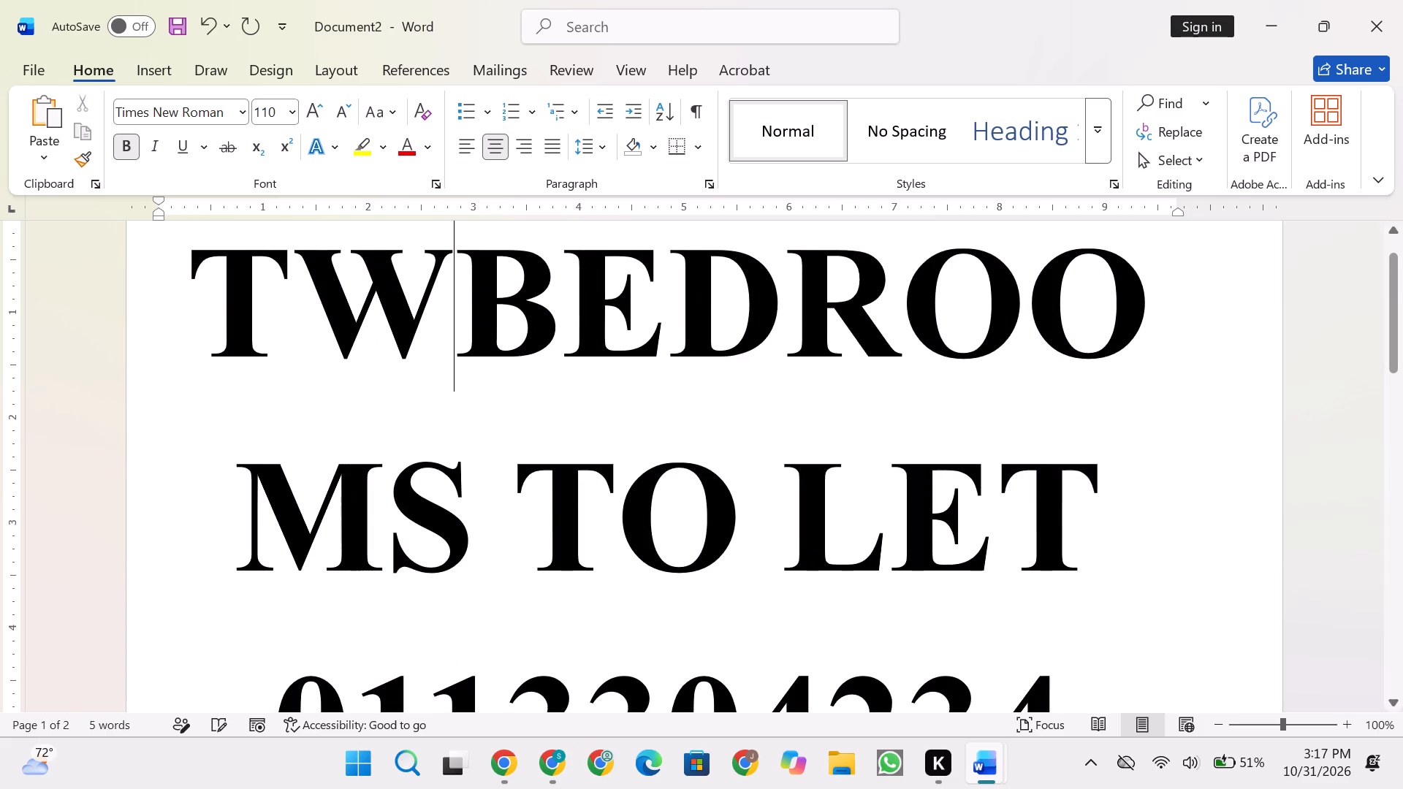
pyautogui.press('space')
# Set the line spacing of all the notice text to 1.0.
pyautogui.scroll(-11, 617, 233)
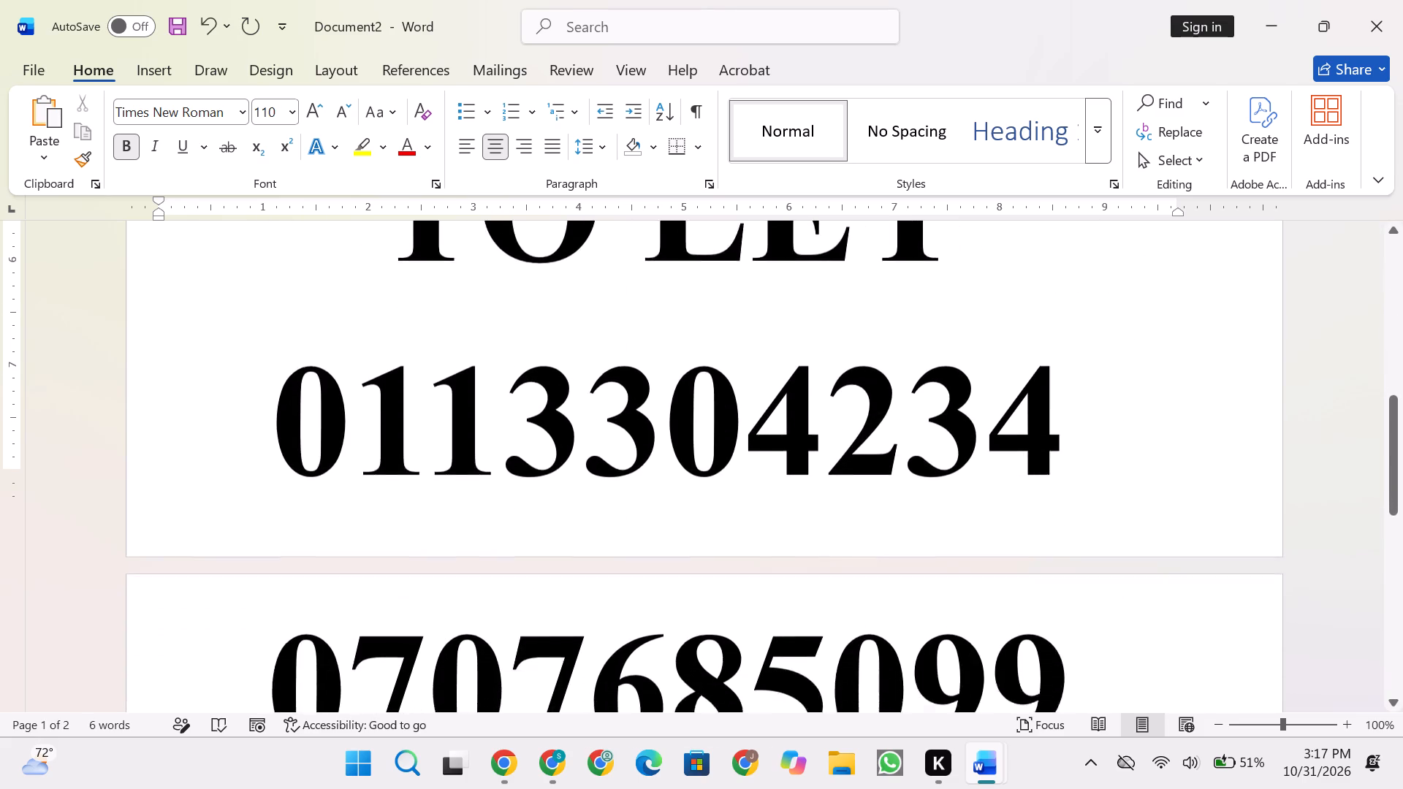
pyautogui.scroll(4, 414, 432)
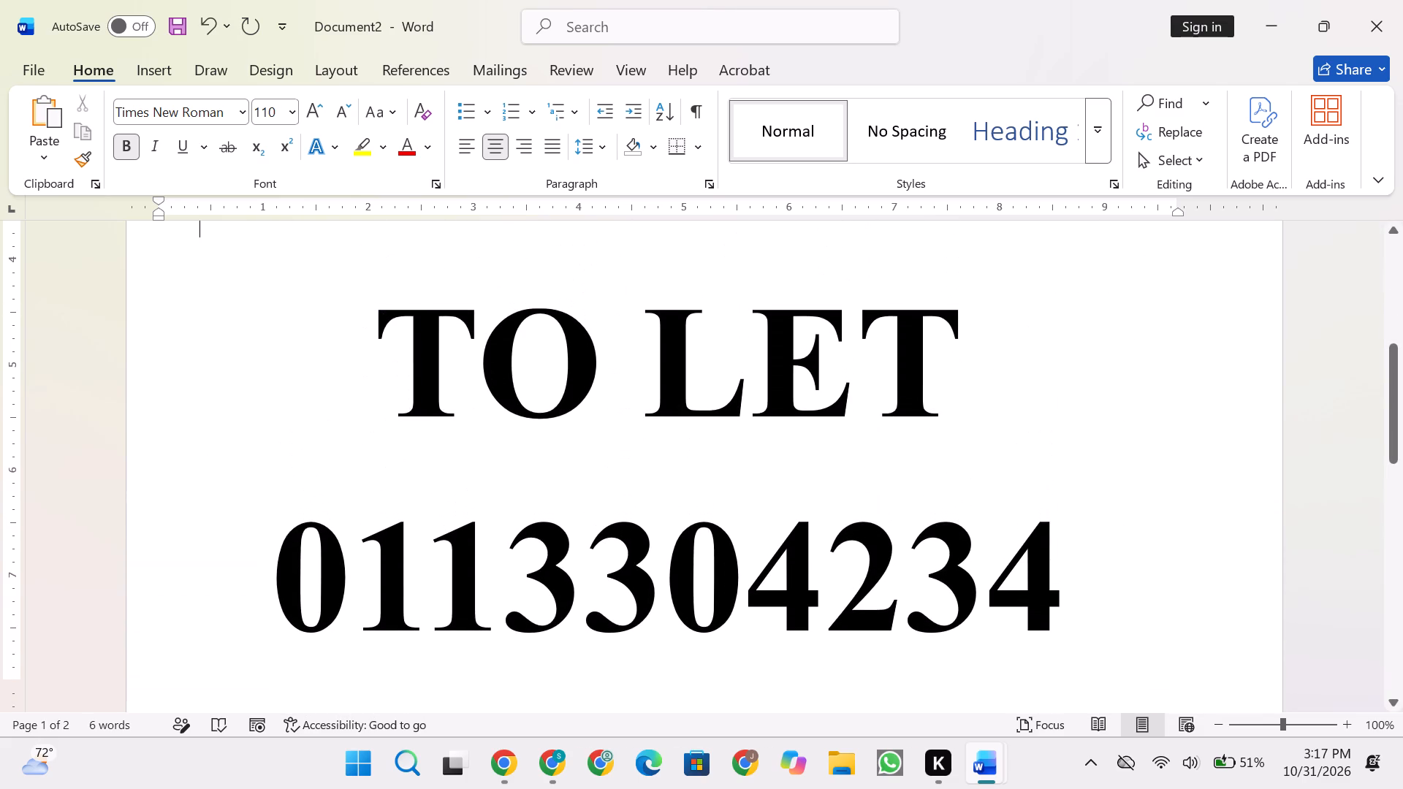
pyautogui.hotkey('ctrl', 'a')
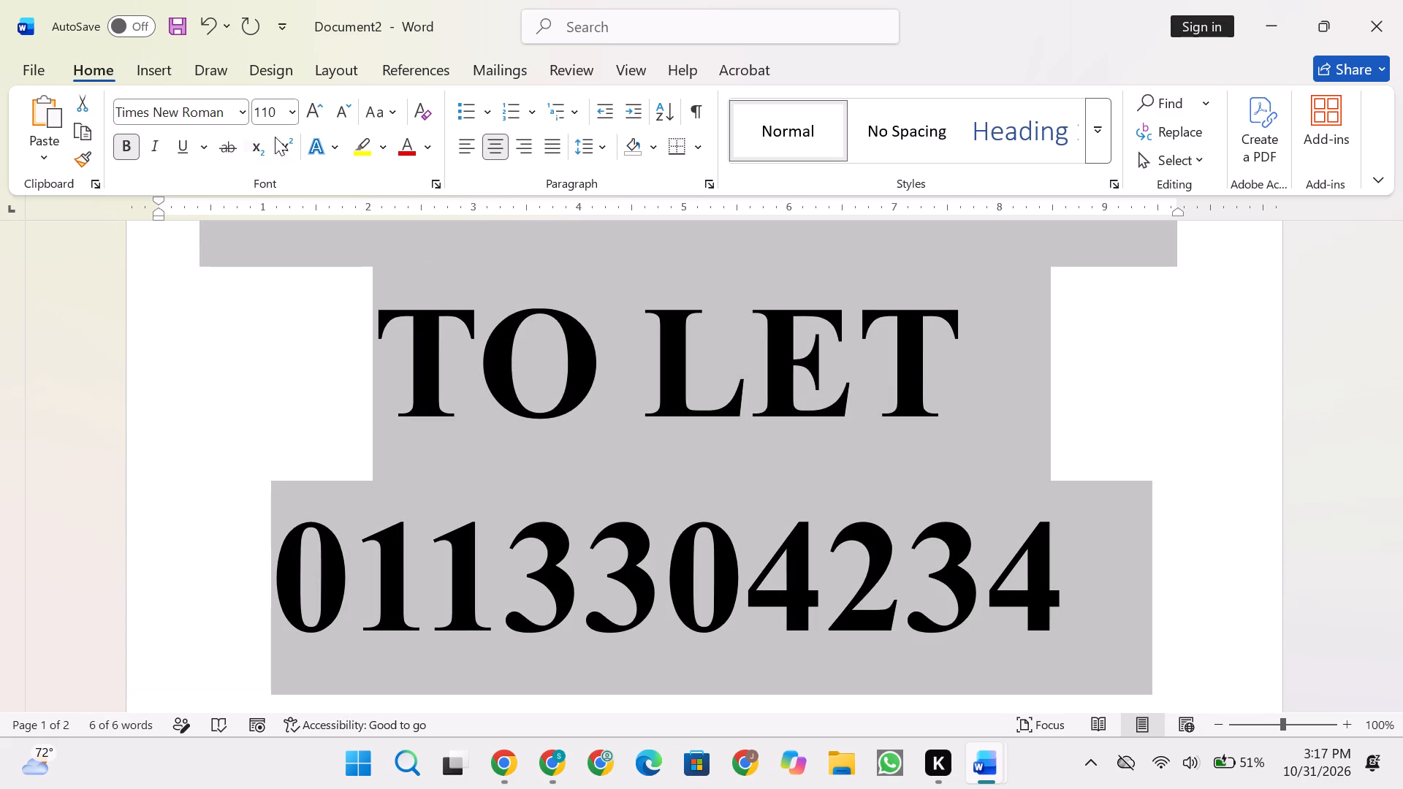
pyautogui.click(388, 115)
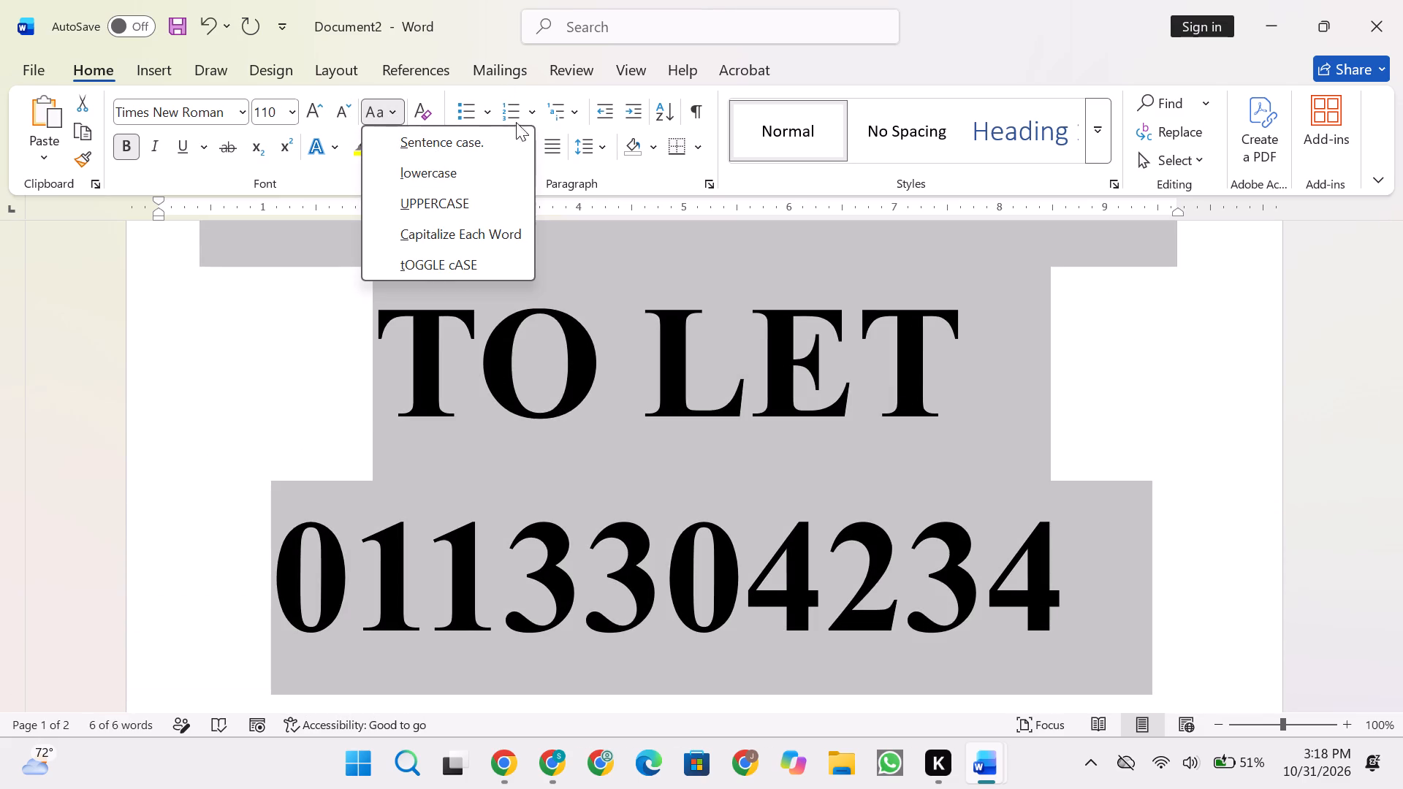
pyautogui.click(588, 155)
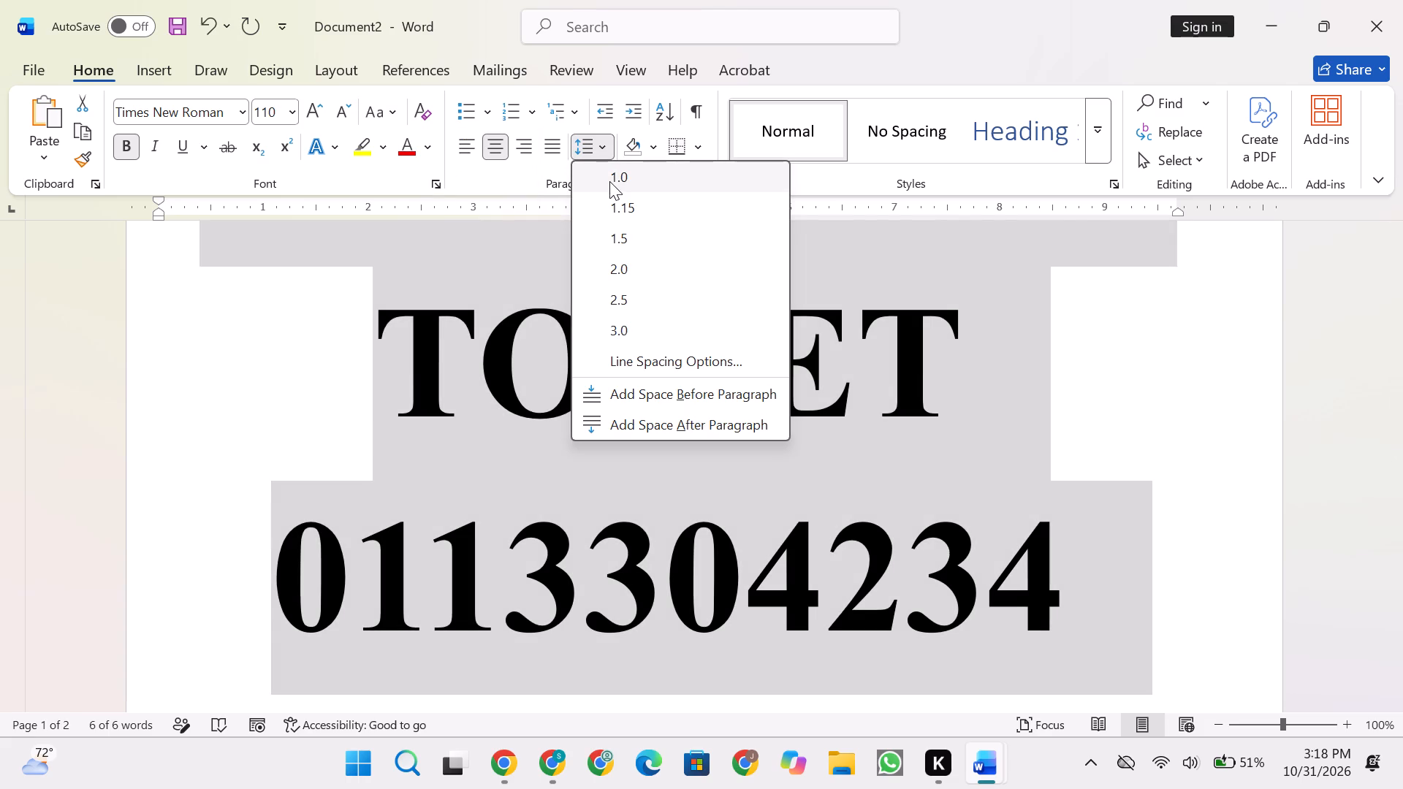
pyautogui.click(609, 181)
pyautogui.scroll(5, 820, 413)
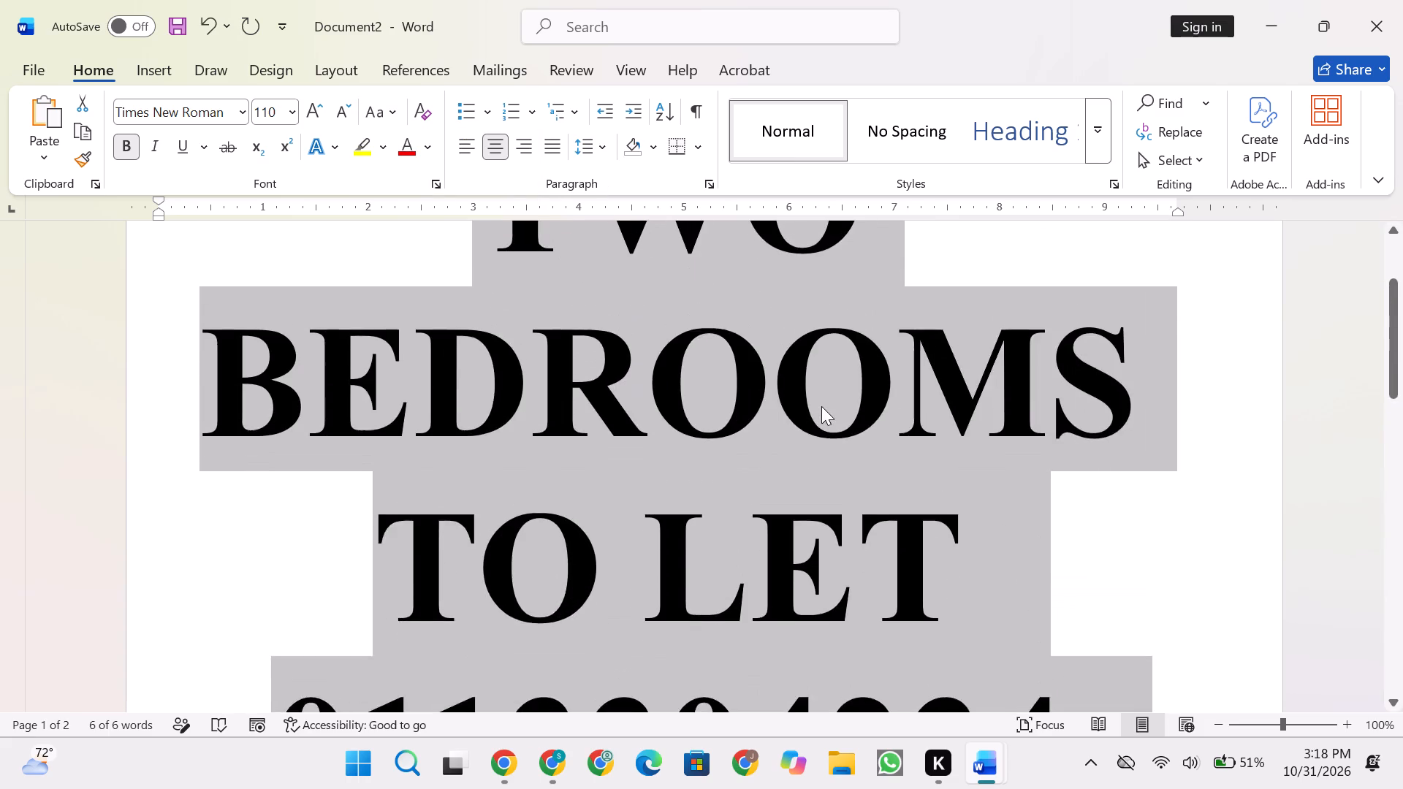
pyautogui.scroll(4, 821, 406)
pyautogui.scroll(-10, 801, 382)
pyautogui.scroll(-4, 601, 402)
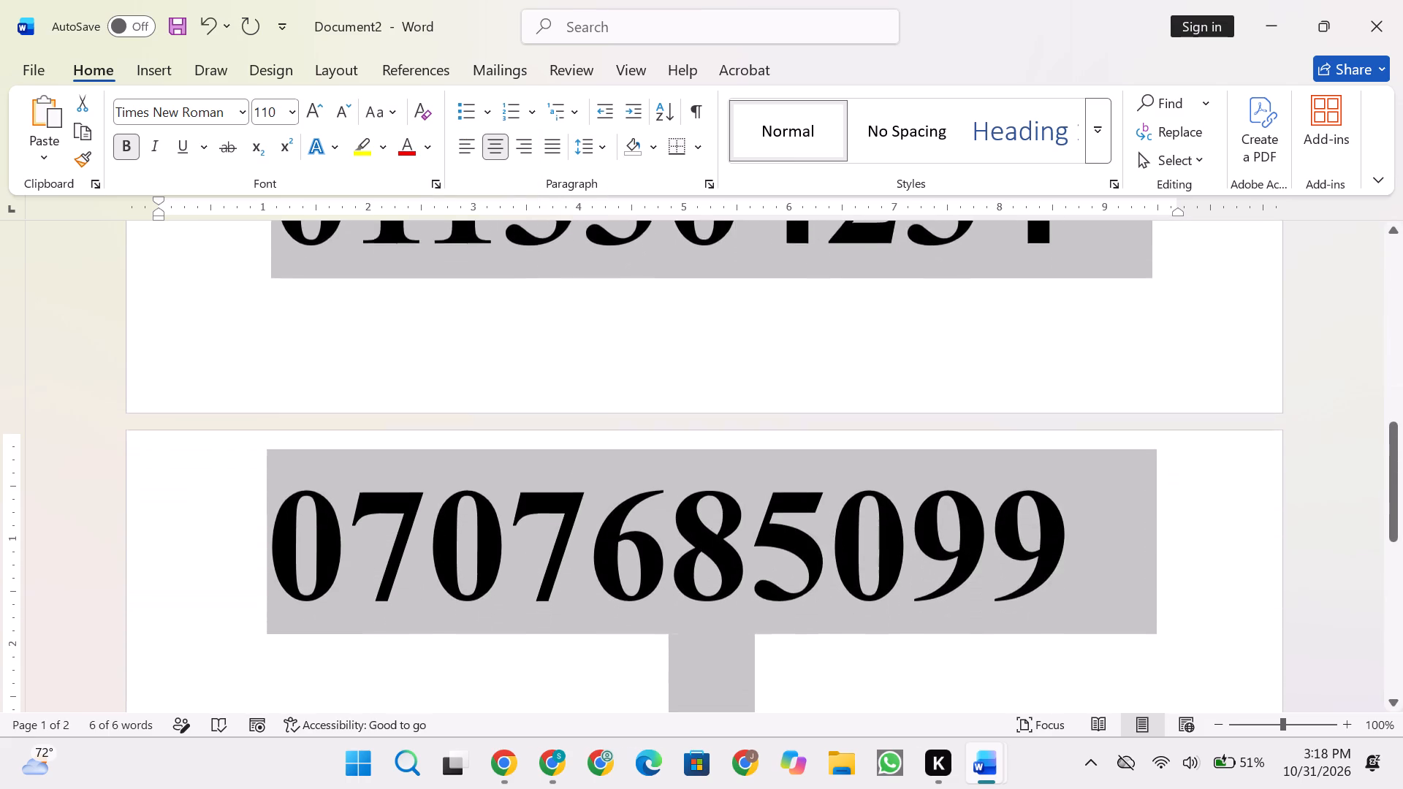
pyautogui.click(294, 383)
# Reduce the words "TWO BEDROOMS" in the heading to font size 80.
pyautogui.scroll(3, 415, 350)
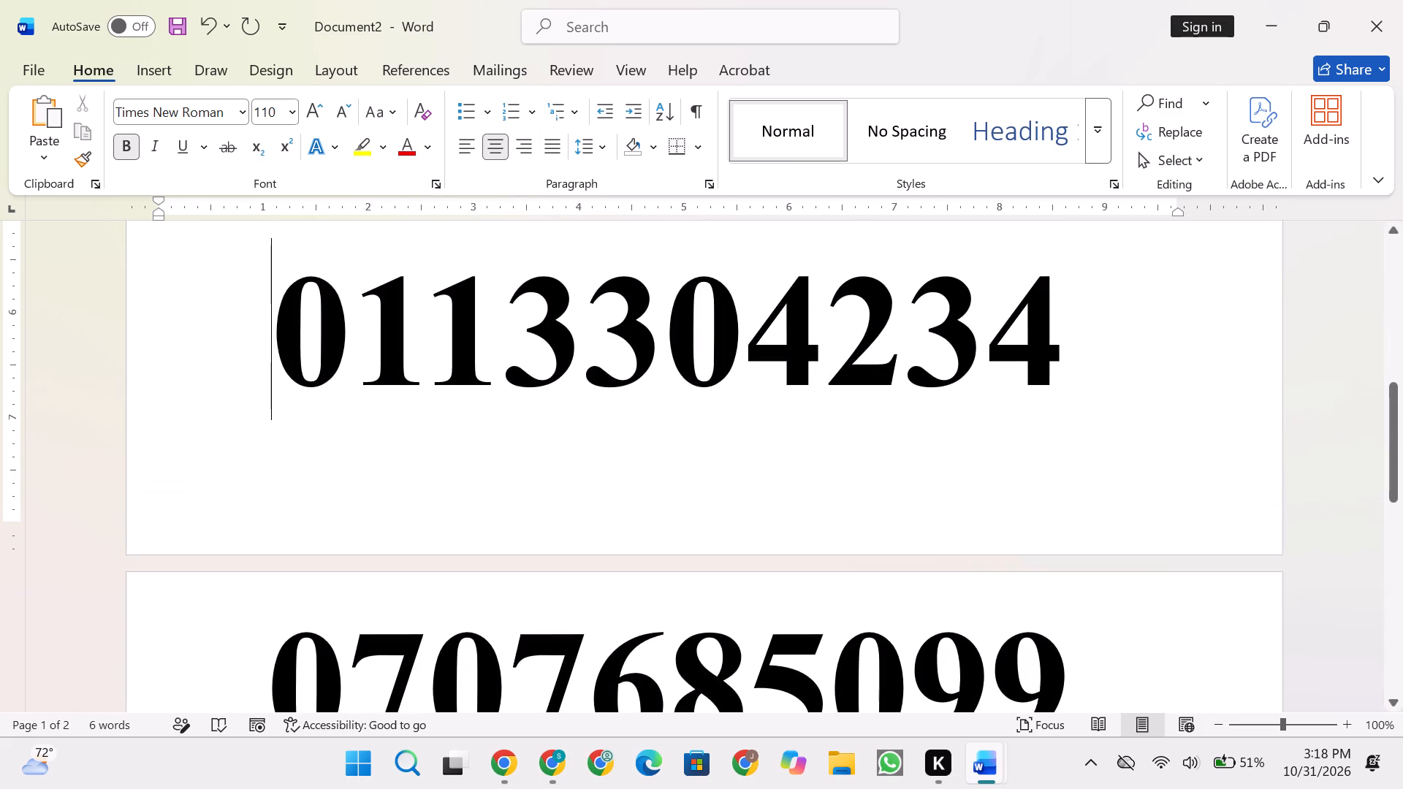
pyautogui.scroll(12, 392, 305)
pyautogui.click(465, 309)
pyautogui.moveTo(459, 309); pyautogui.dragTo(834, 426)
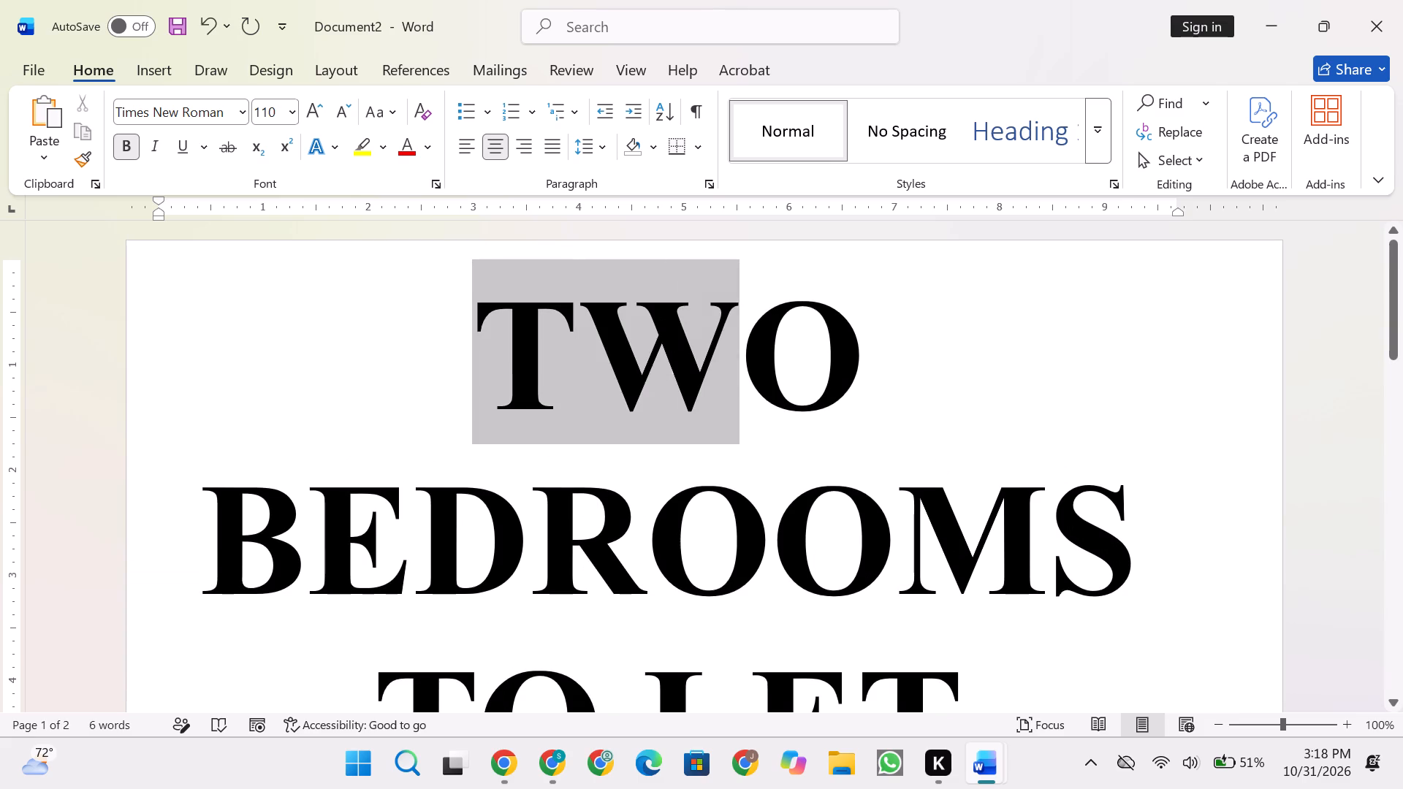
pyautogui.moveTo(834, 426); pyautogui.dragTo(1117, 510)
pyautogui.click(343, 110)
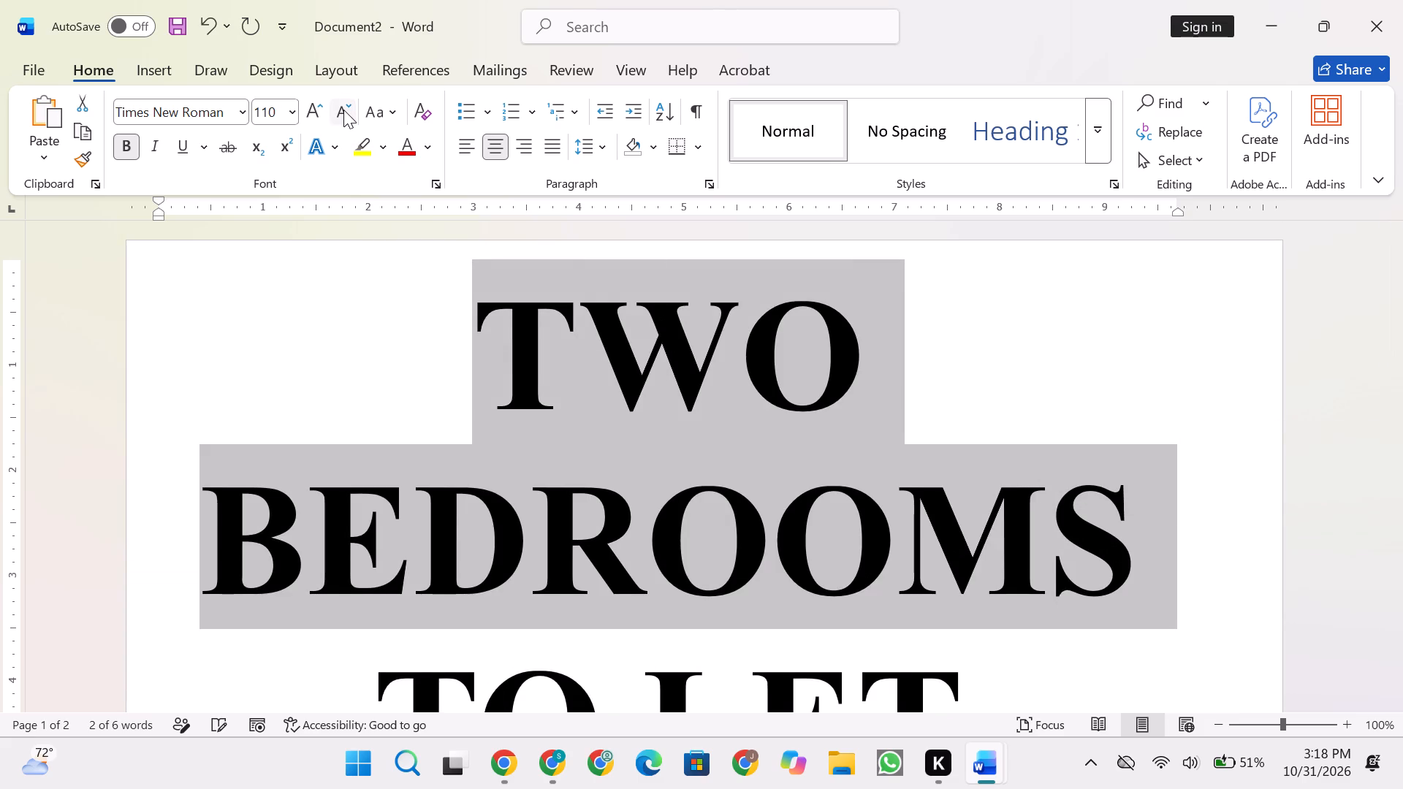
pyautogui.click(343, 110)
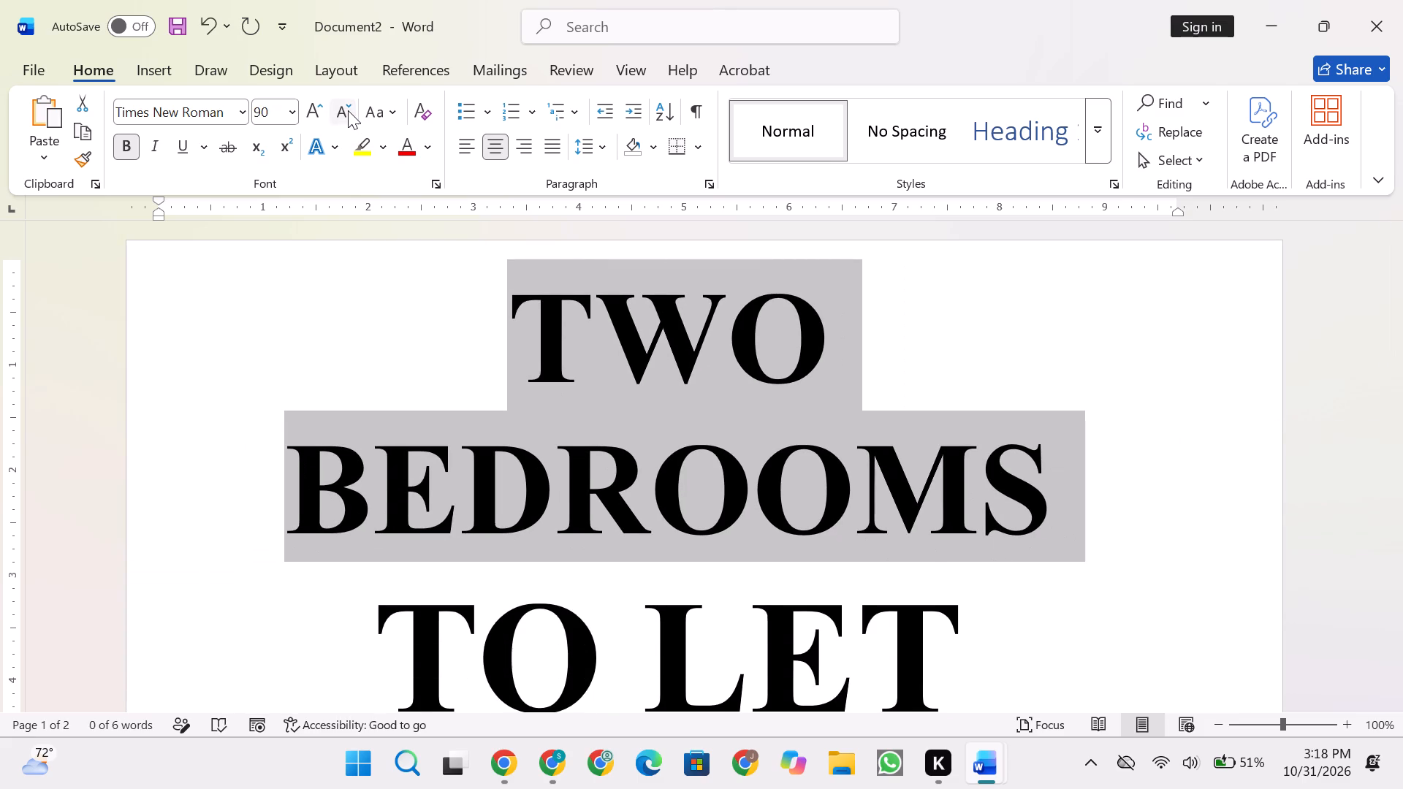
pyautogui.click(348, 110)
pyautogui.scroll(-8, 1041, 457)
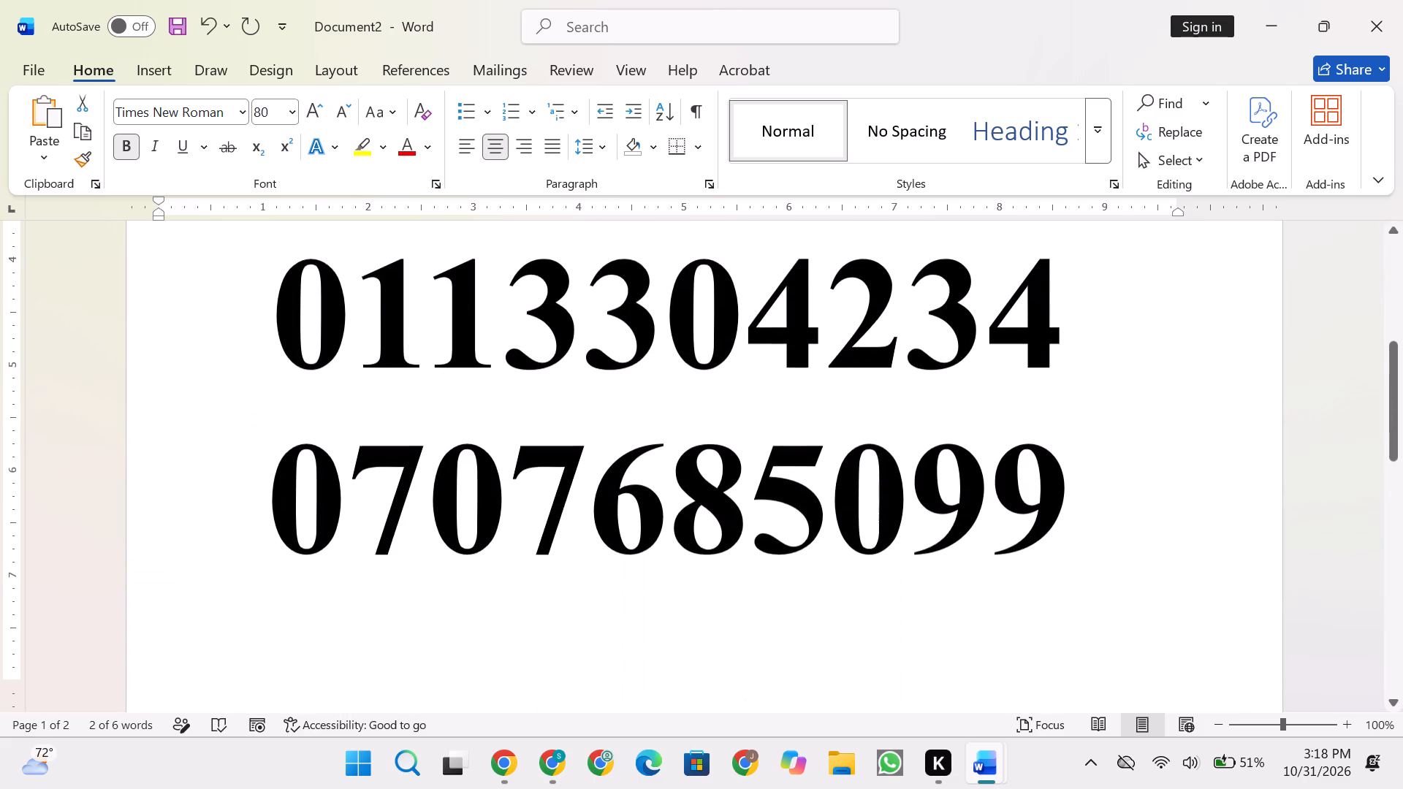
pyautogui.scroll(7, 632, 384)
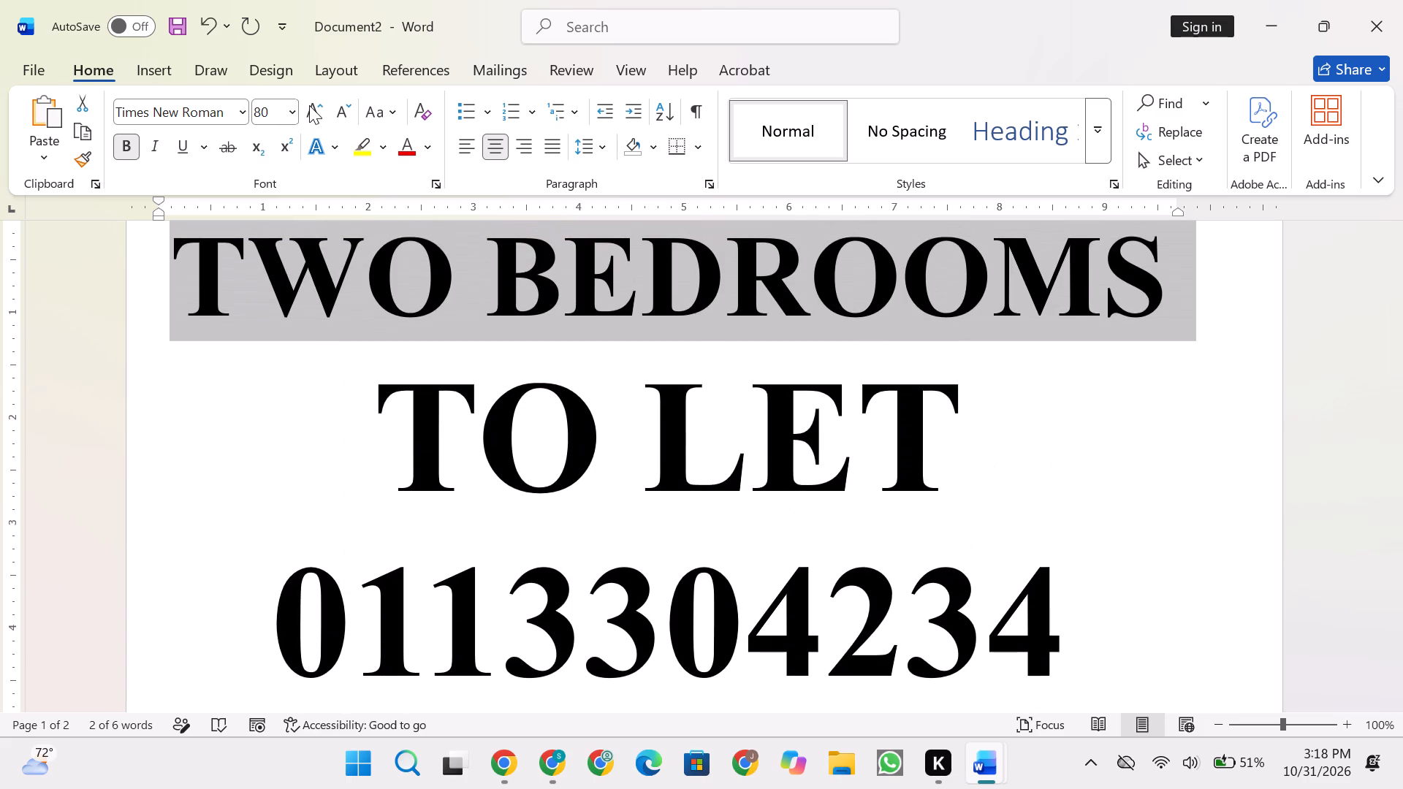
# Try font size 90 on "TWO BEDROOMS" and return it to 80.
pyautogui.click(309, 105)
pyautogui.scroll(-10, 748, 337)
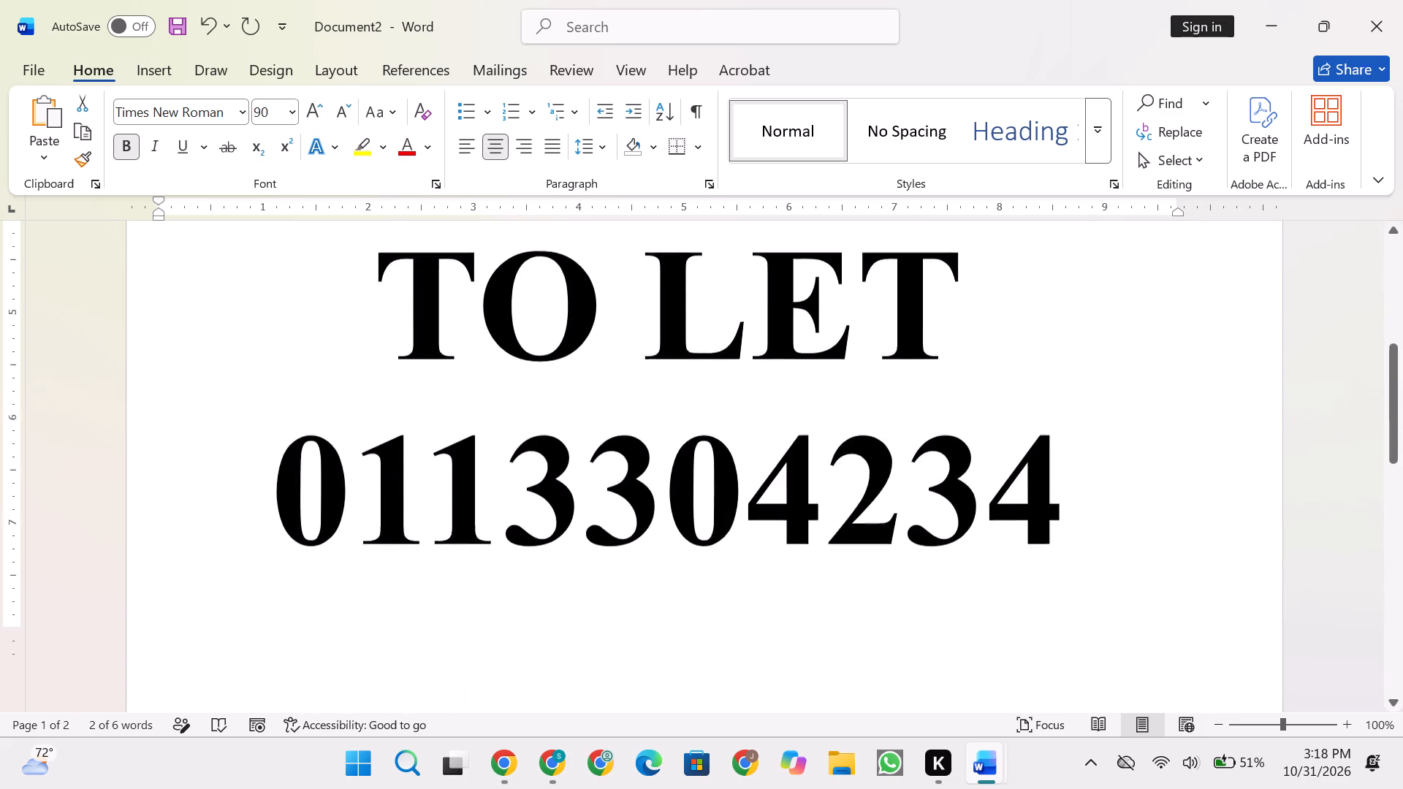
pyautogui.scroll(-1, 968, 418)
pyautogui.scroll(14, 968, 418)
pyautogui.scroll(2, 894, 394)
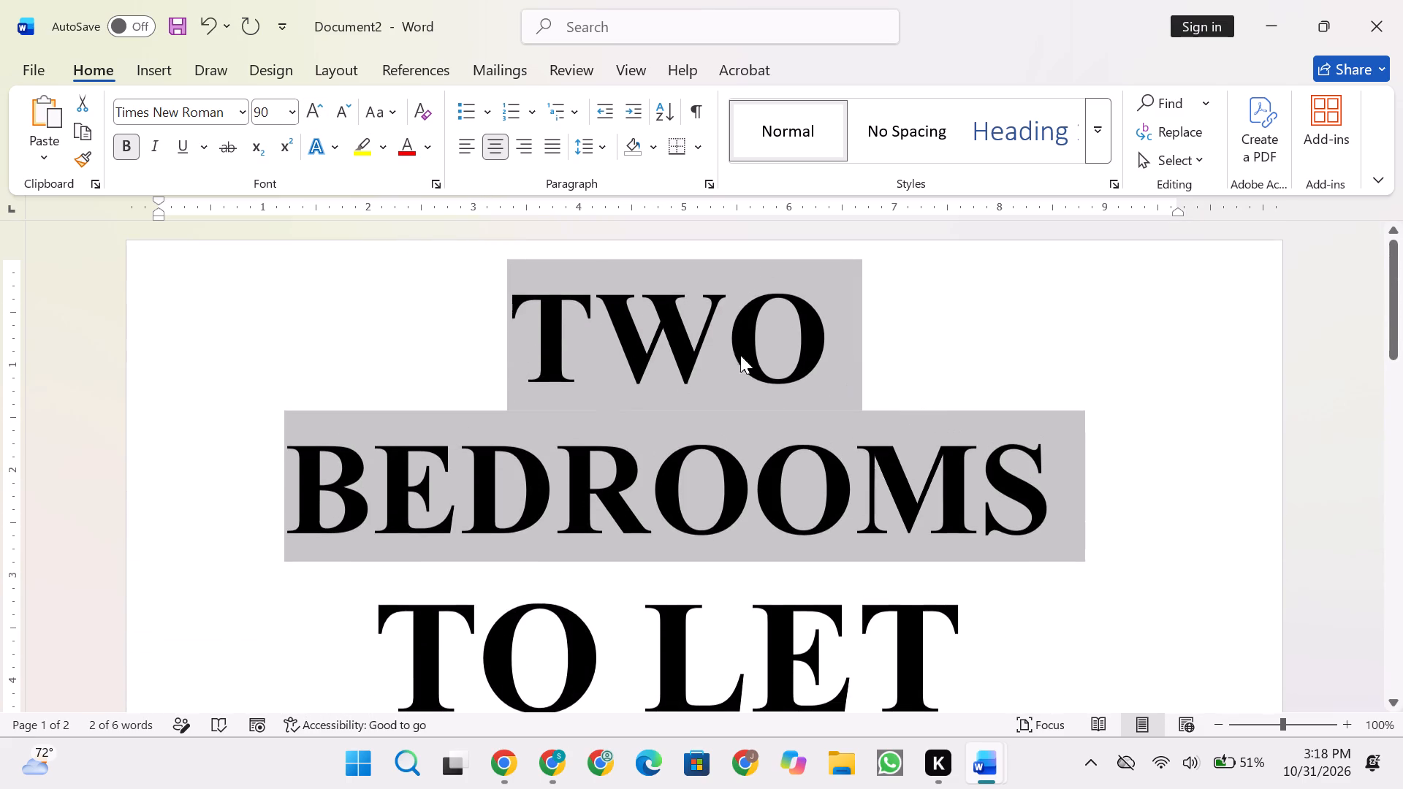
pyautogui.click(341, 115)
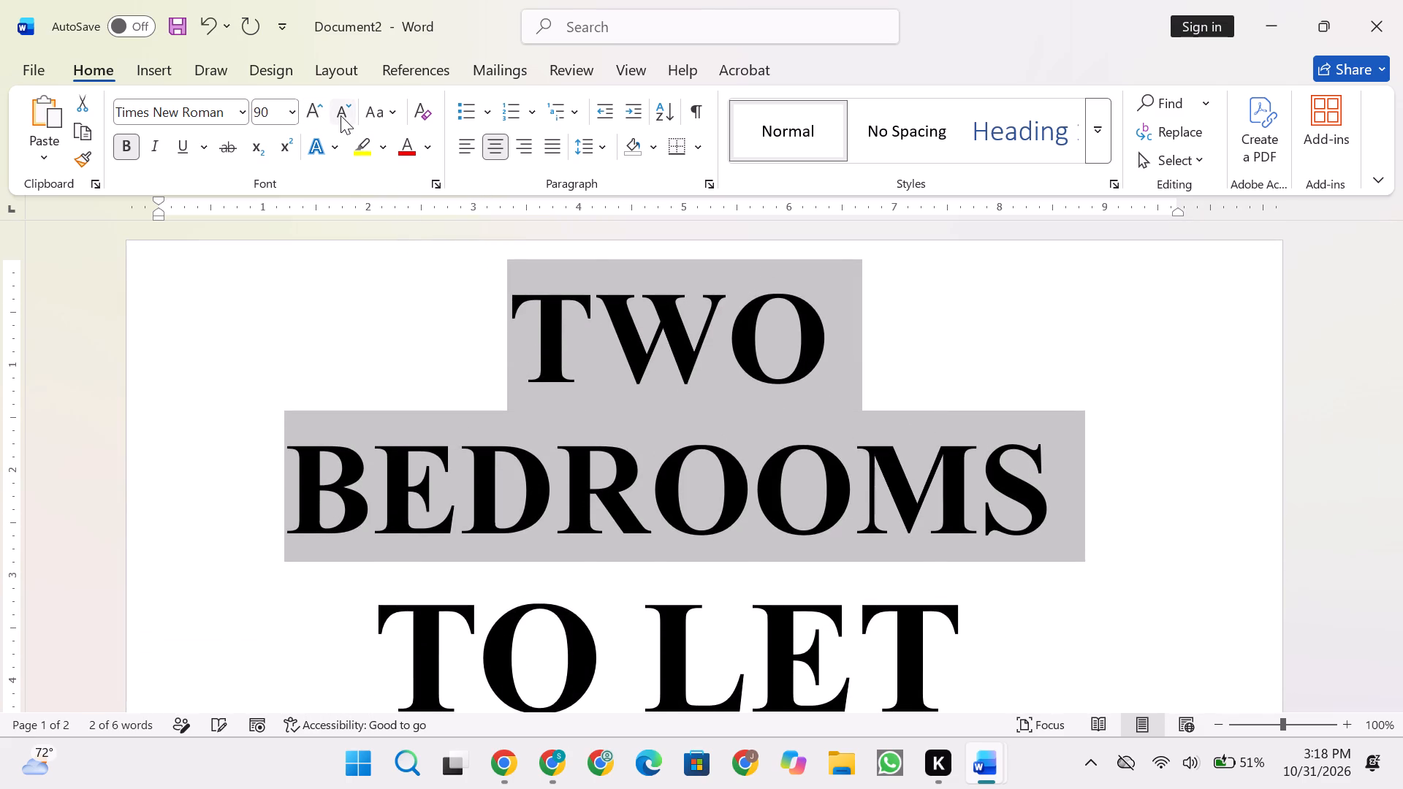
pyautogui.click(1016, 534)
# Enlarge "TO LET" and both contact numbers to font size 130.
pyautogui.scroll(-4, 1013, 524)
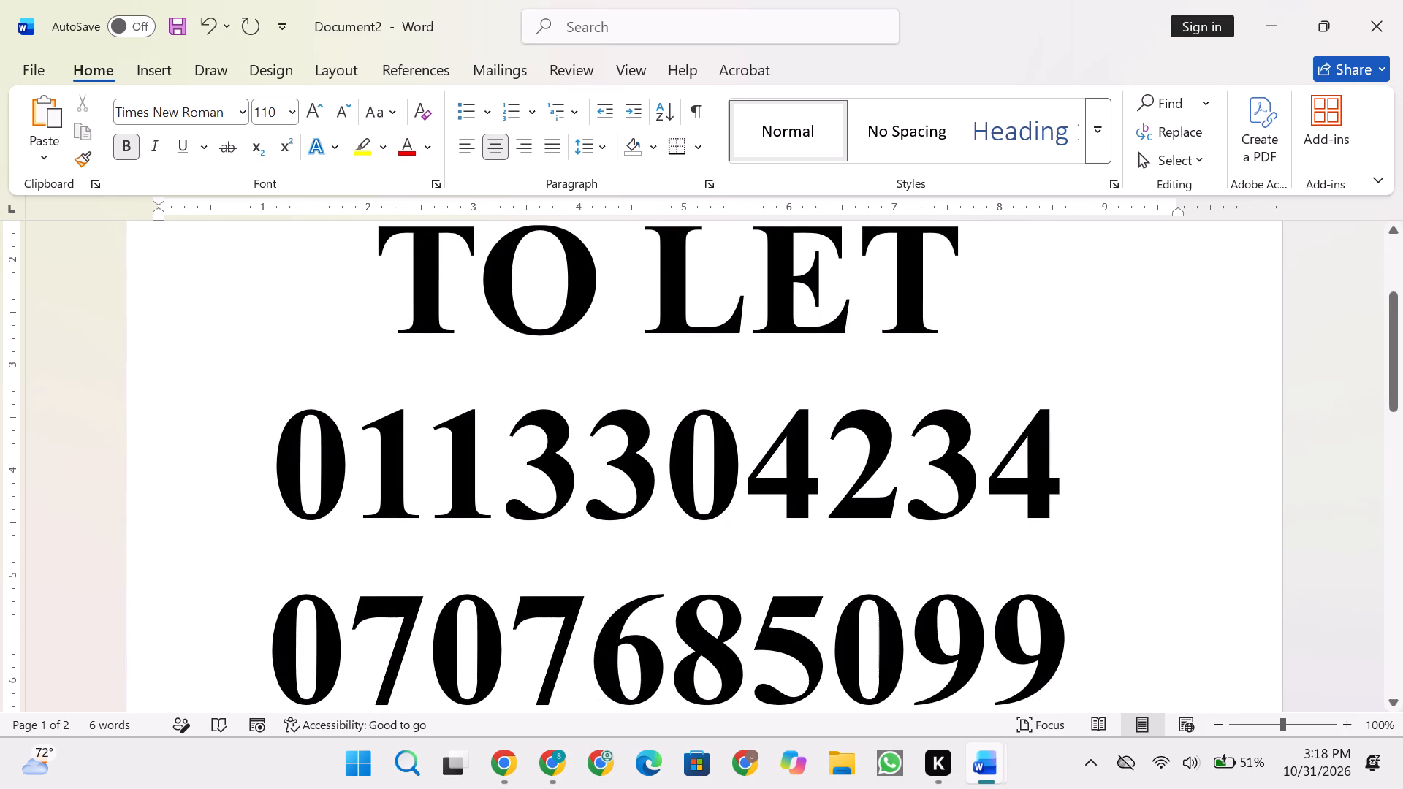
pyautogui.moveTo(403, 275); pyautogui.dragTo(1060, 643)
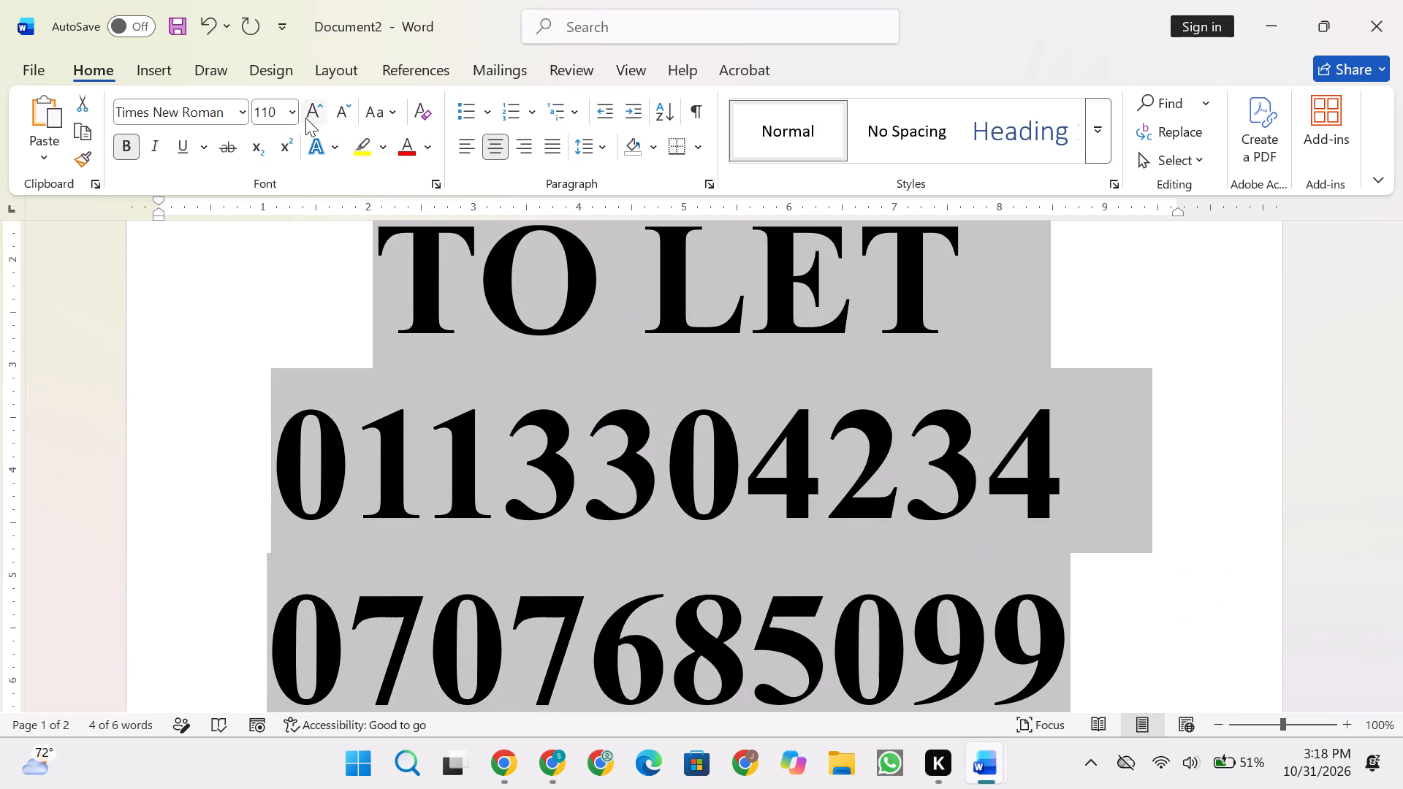
pyautogui.click(319, 113)
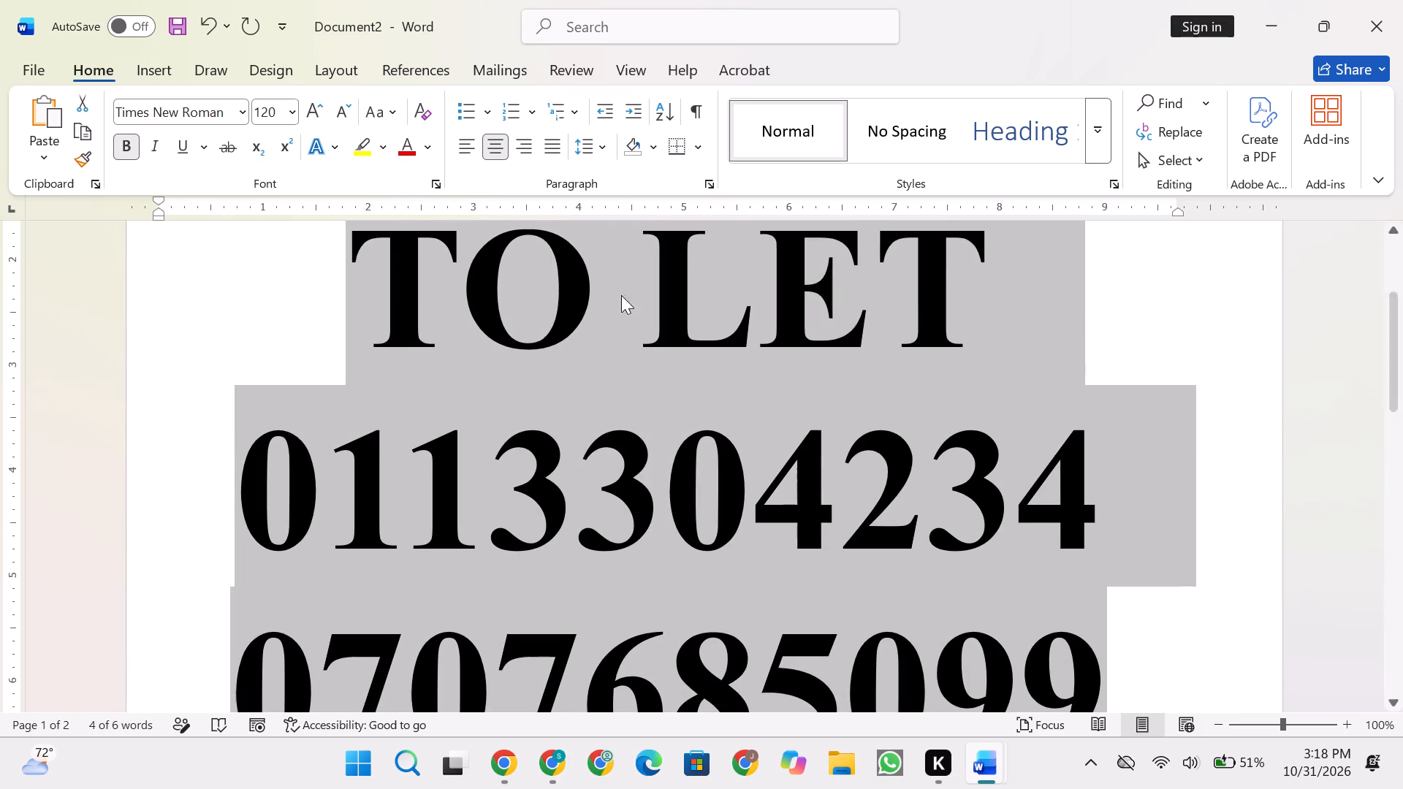
pyautogui.scroll(-4, 776, 361)
pyautogui.click(310, 110)
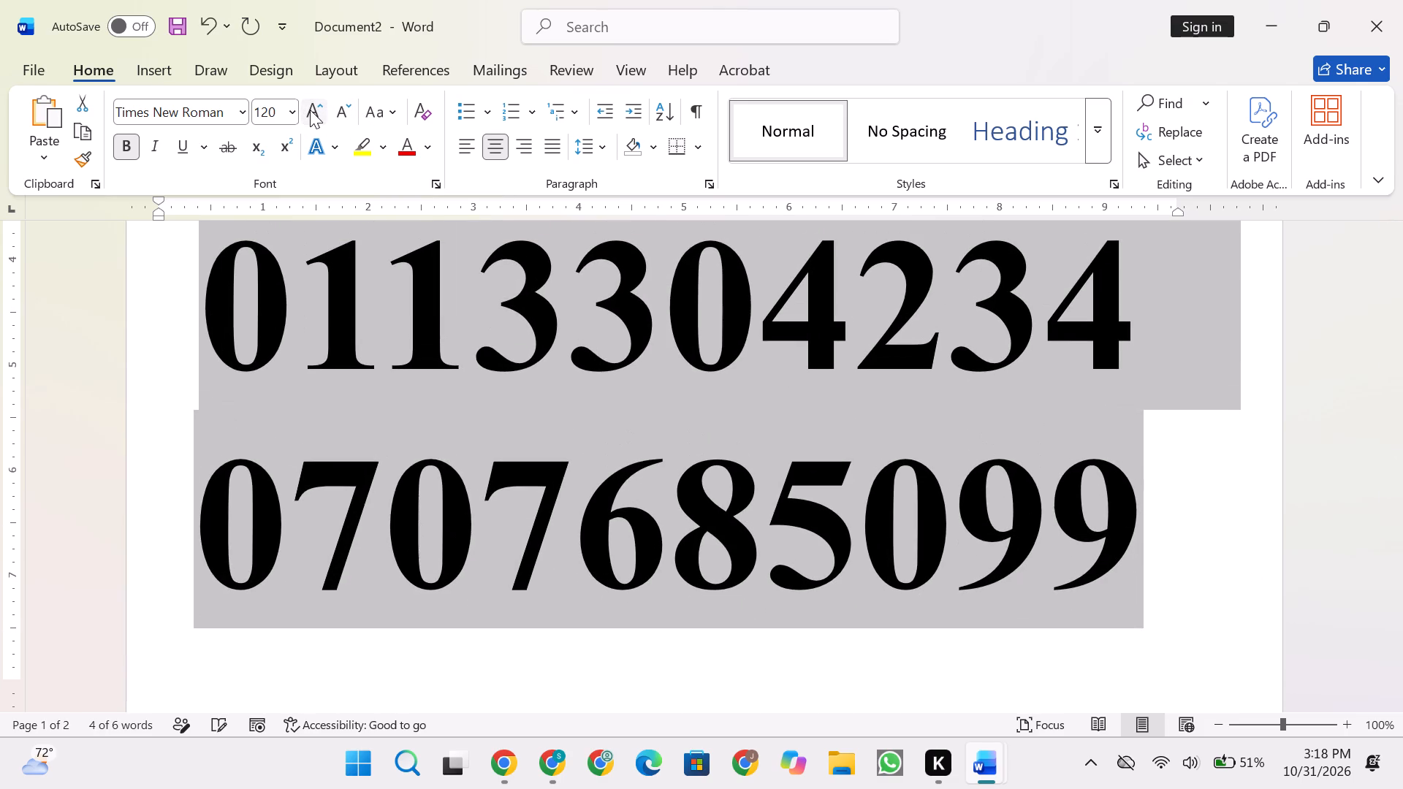
pyautogui.click(310, 110)
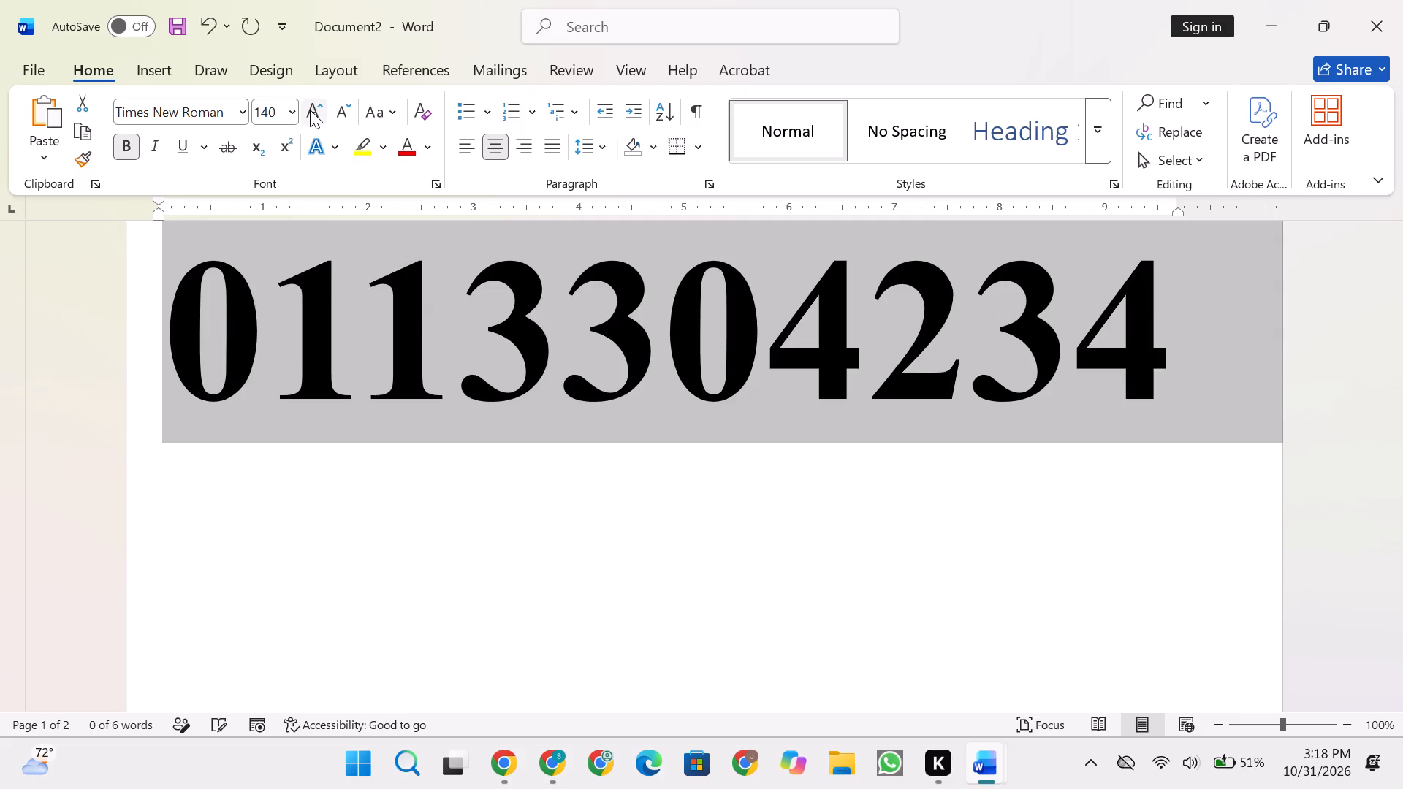
pyautogui.click(341, 110)
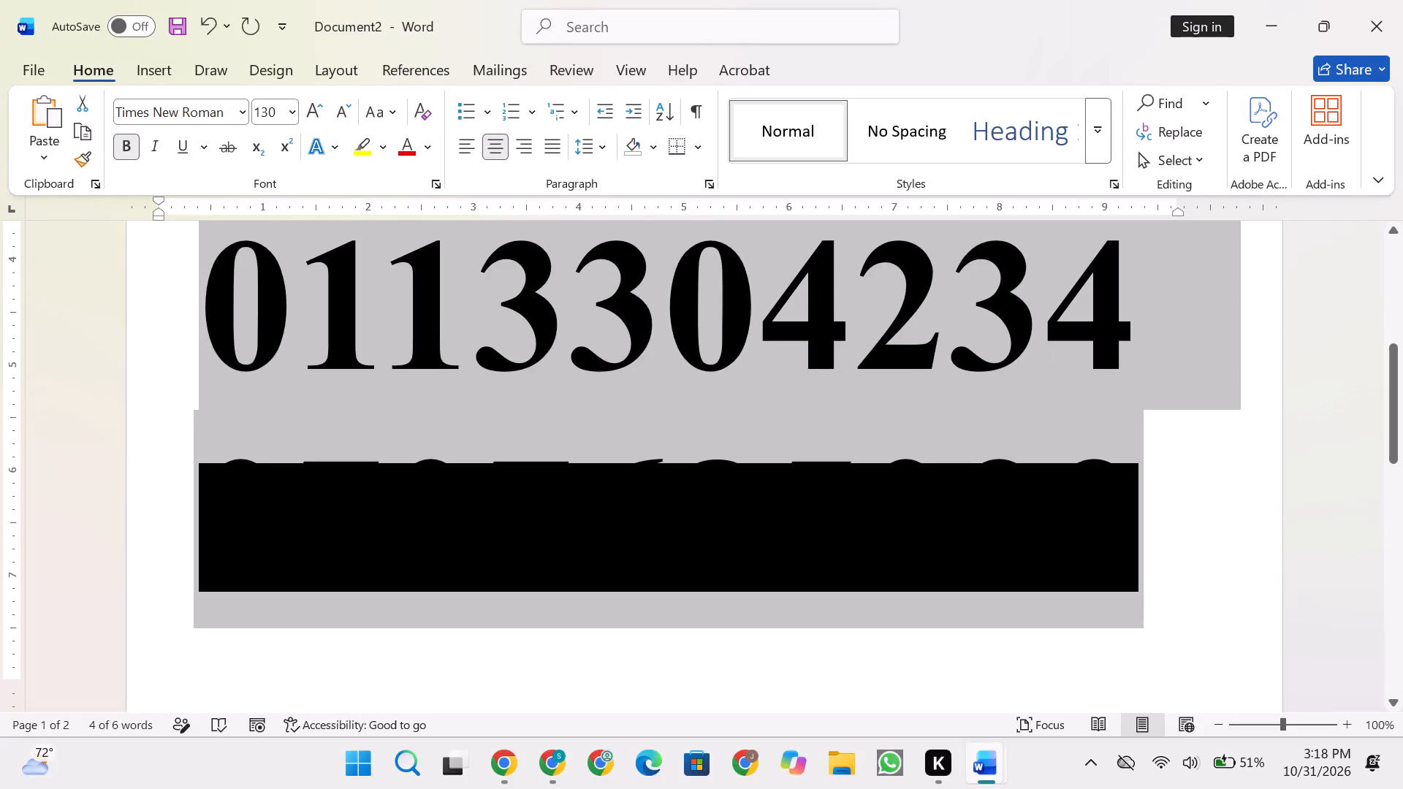
pyautogui.click(1136, 512)
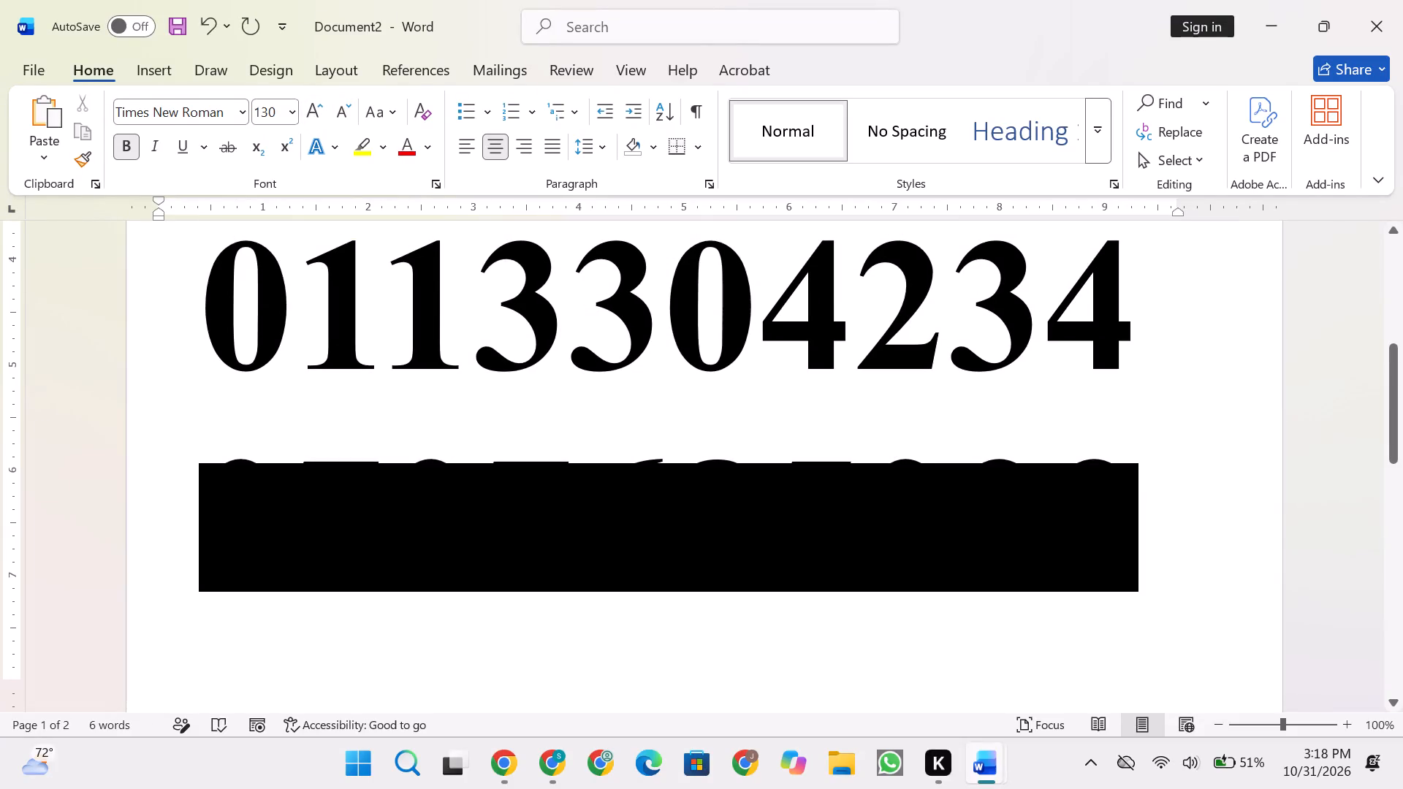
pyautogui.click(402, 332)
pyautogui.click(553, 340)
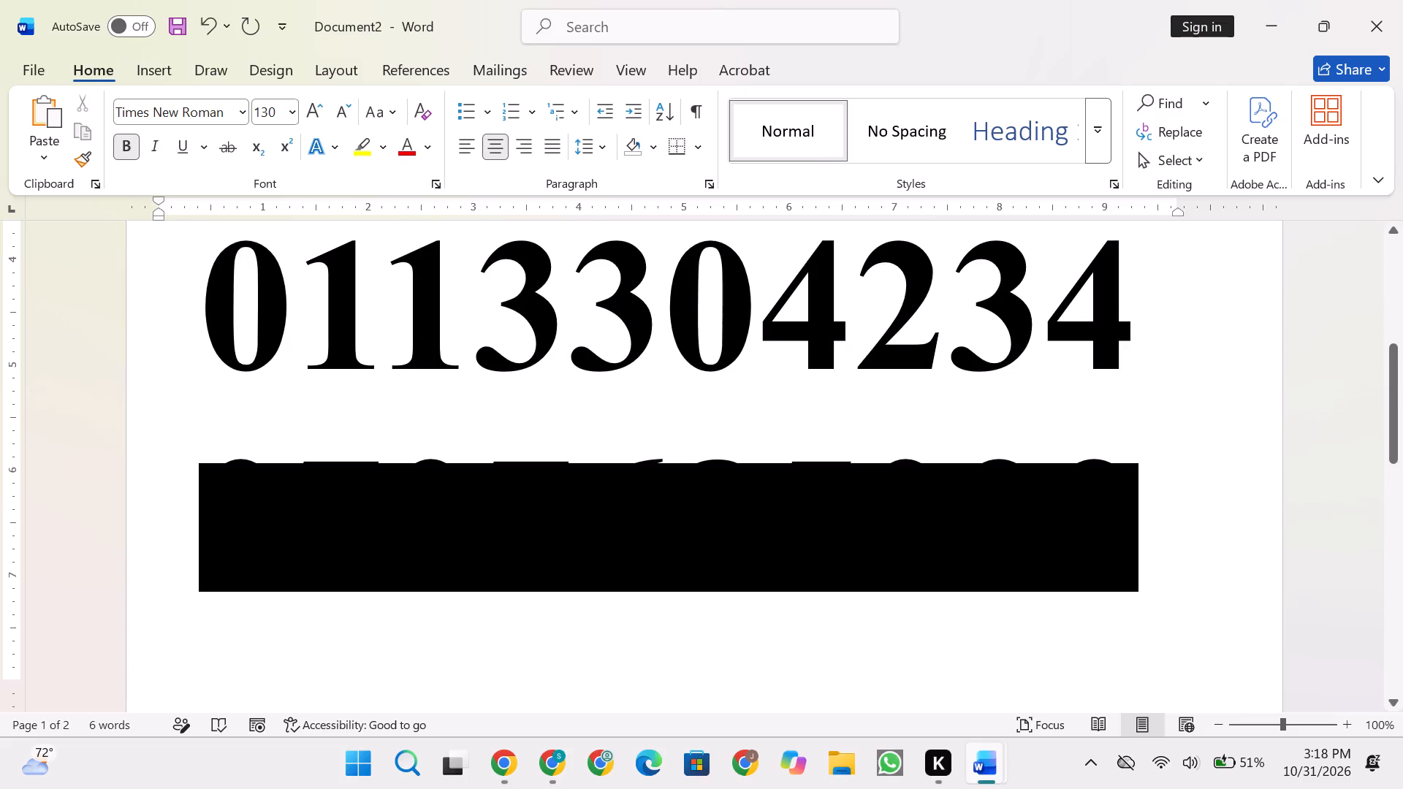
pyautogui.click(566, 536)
# Delete the empty paragraph after the second contact number to remove the blank second page.
pyautogui.scroll(-5, 916, 604)
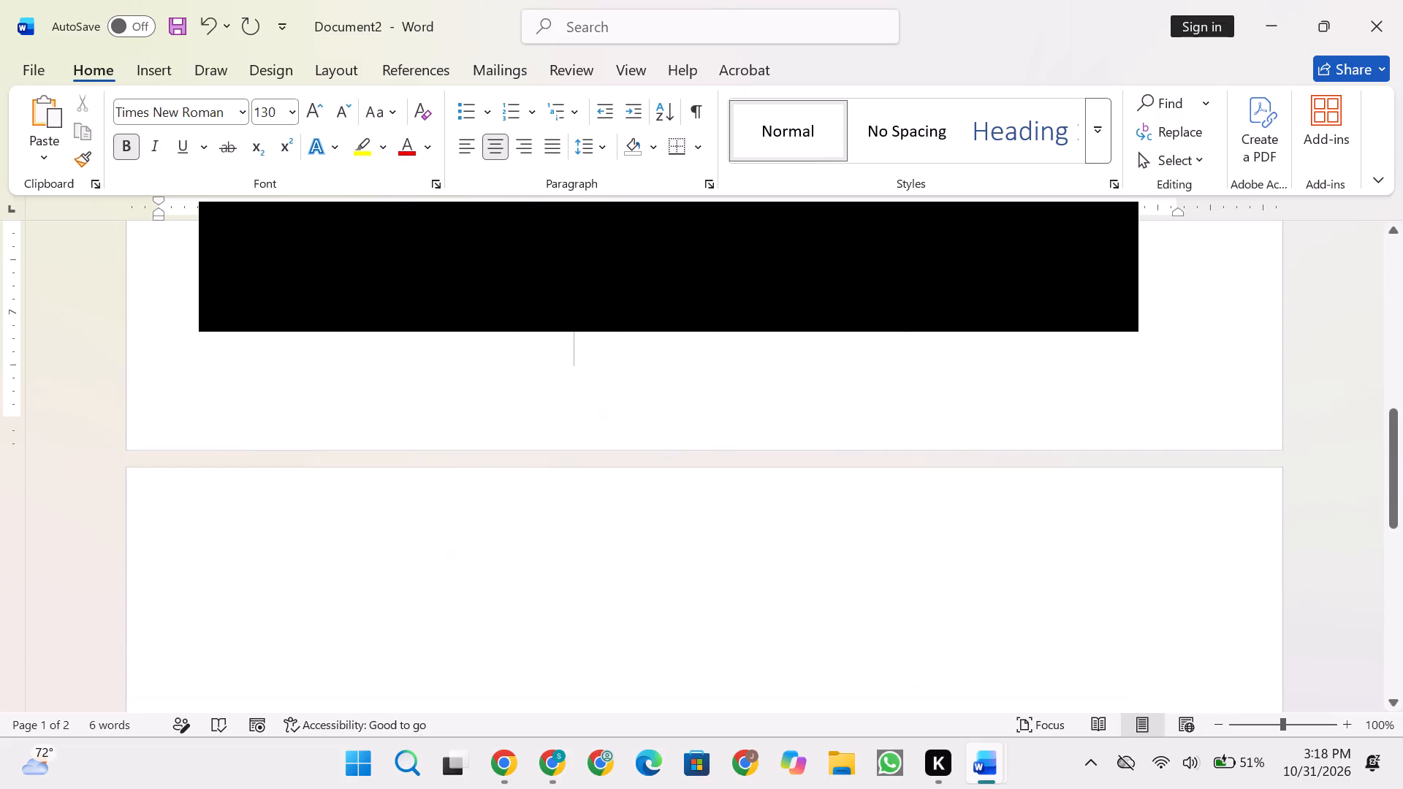
pyautogui.click(661, 527)
pyautogui.press('BackSpace')
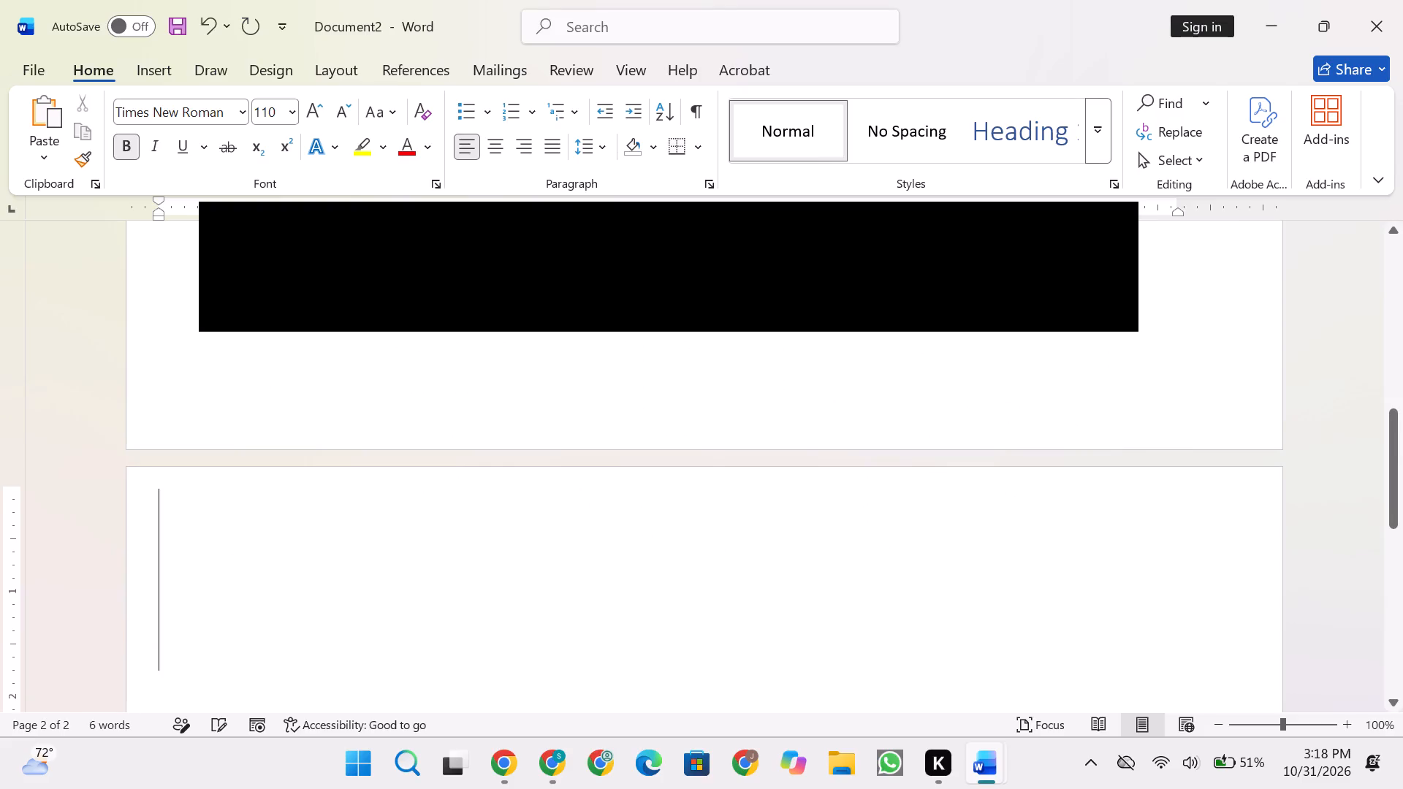
pyautogui.press('BackSpace')
# Print one copy of the notice on the EPSON L3250 Series printer.
pyautogui.scroll(15, 664, 524)
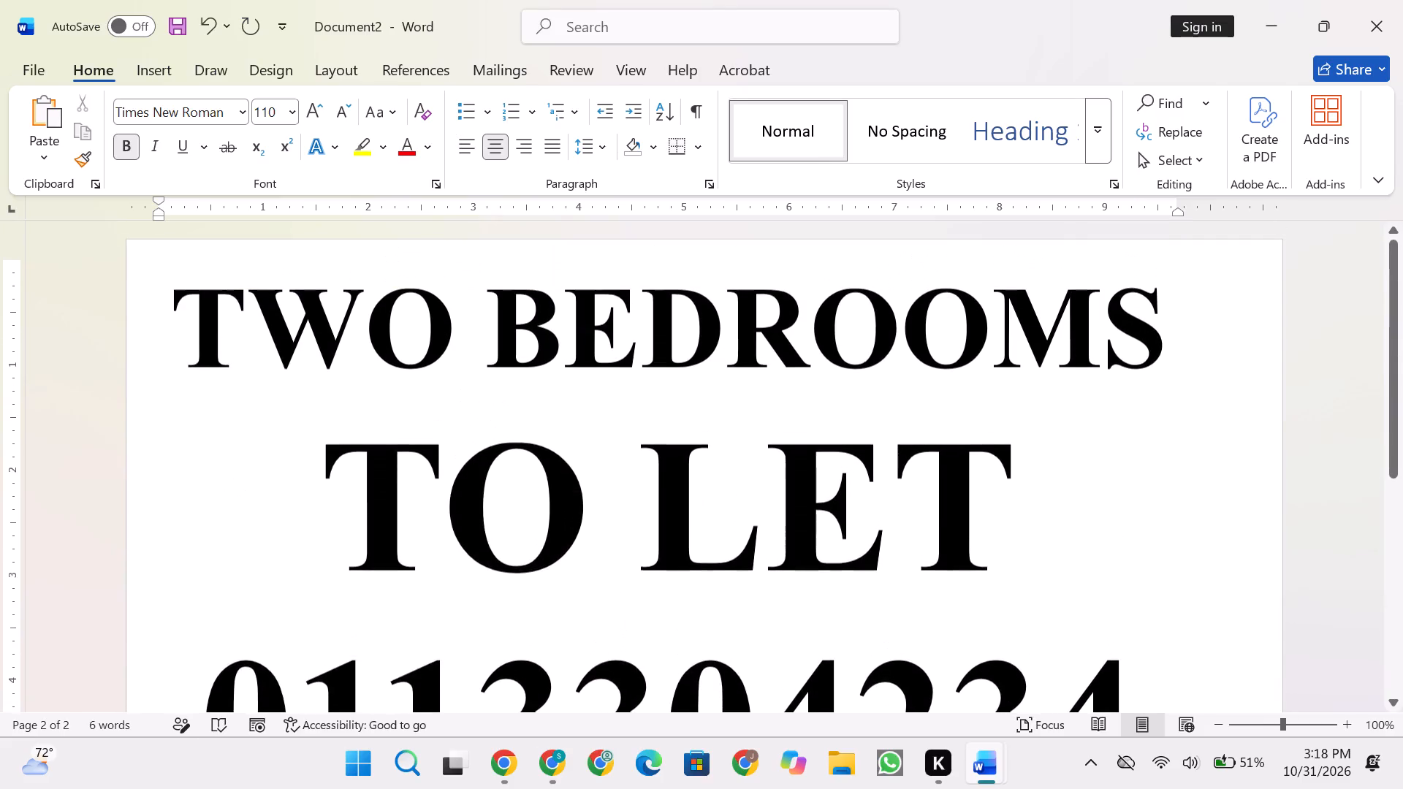
pyautogui.hotkey('ctrl', 'p')
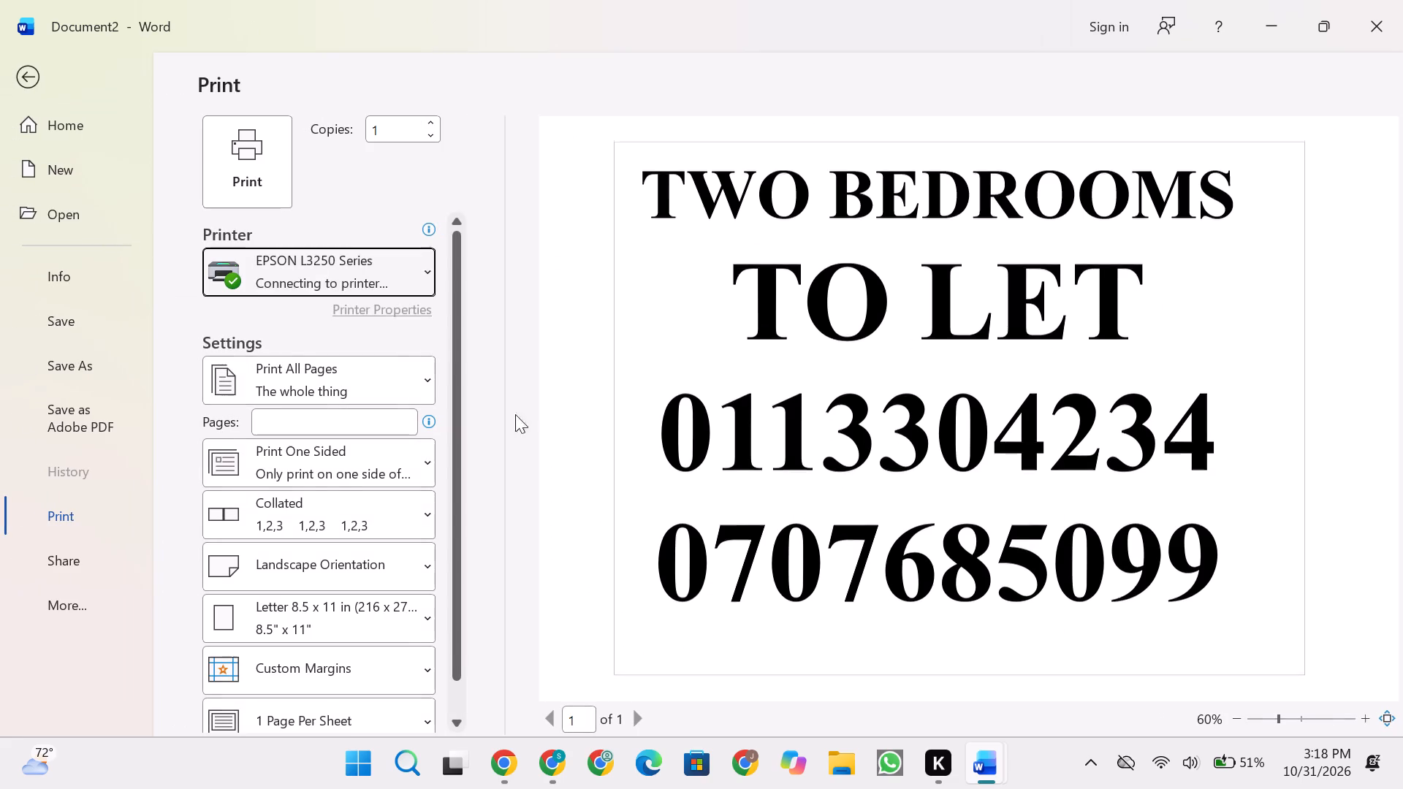
pyautogui.click(235, 167)
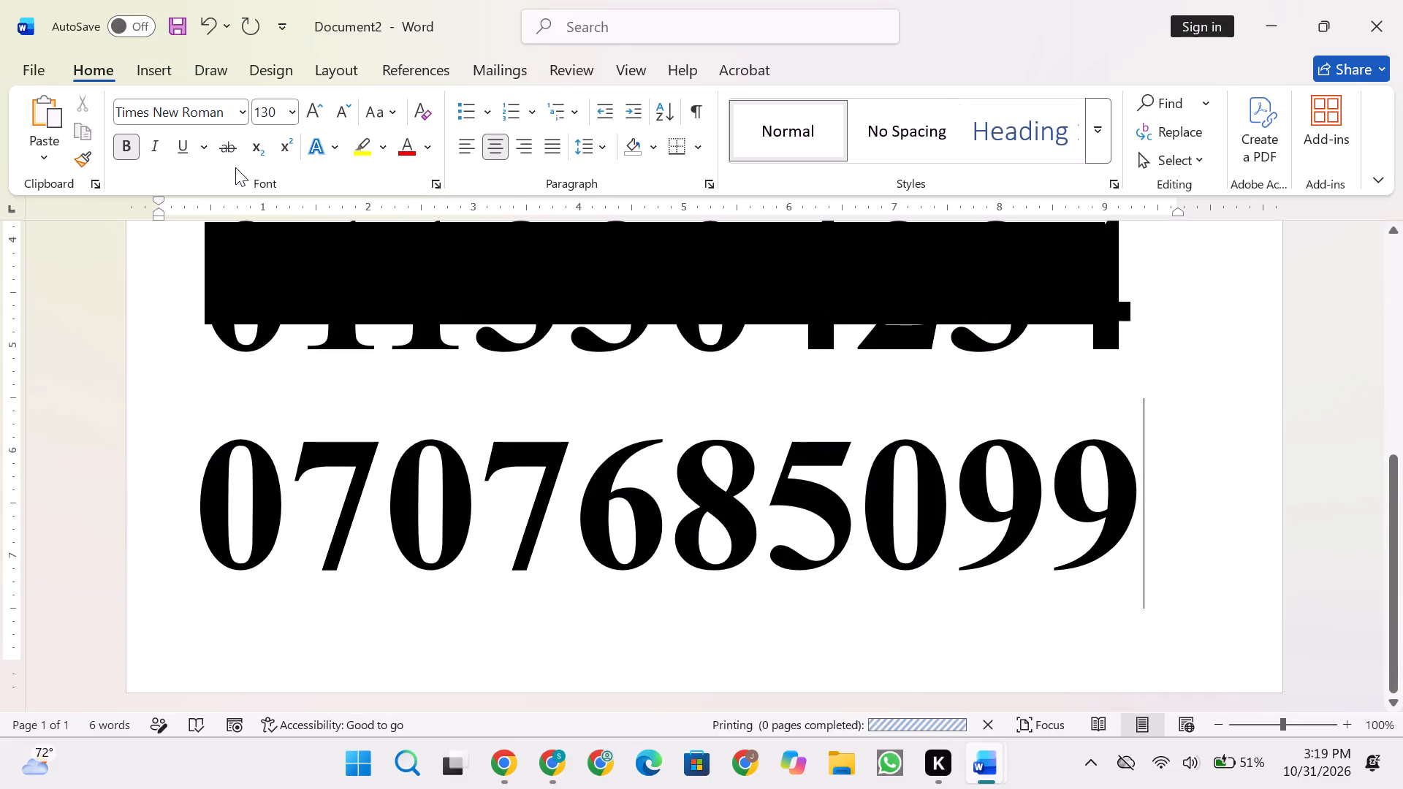
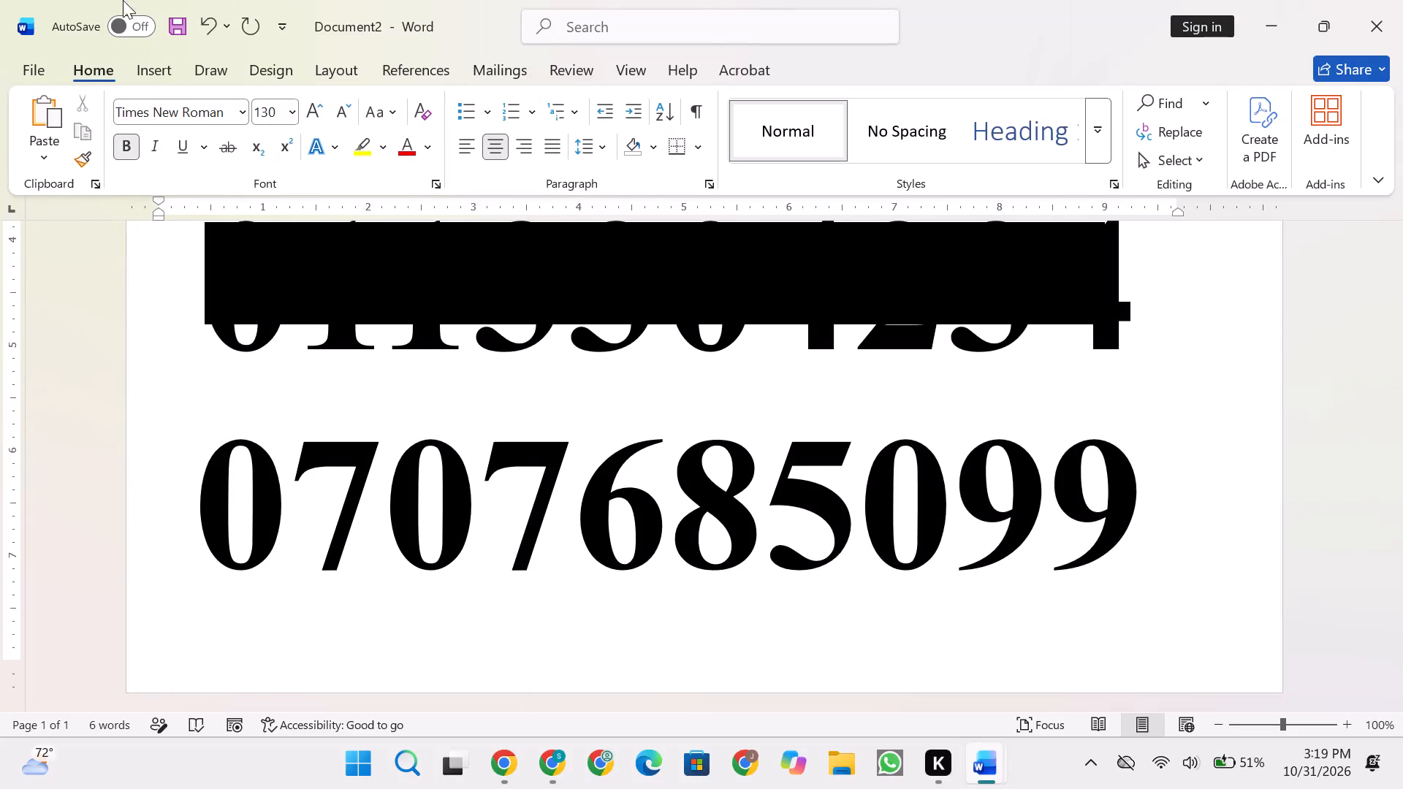
# Print another single copy of the "TWO BEDROOMS TO LET" notice on the EPSON L3250 Series printer.
pyautogui.hotkey('ctrl', 'p')
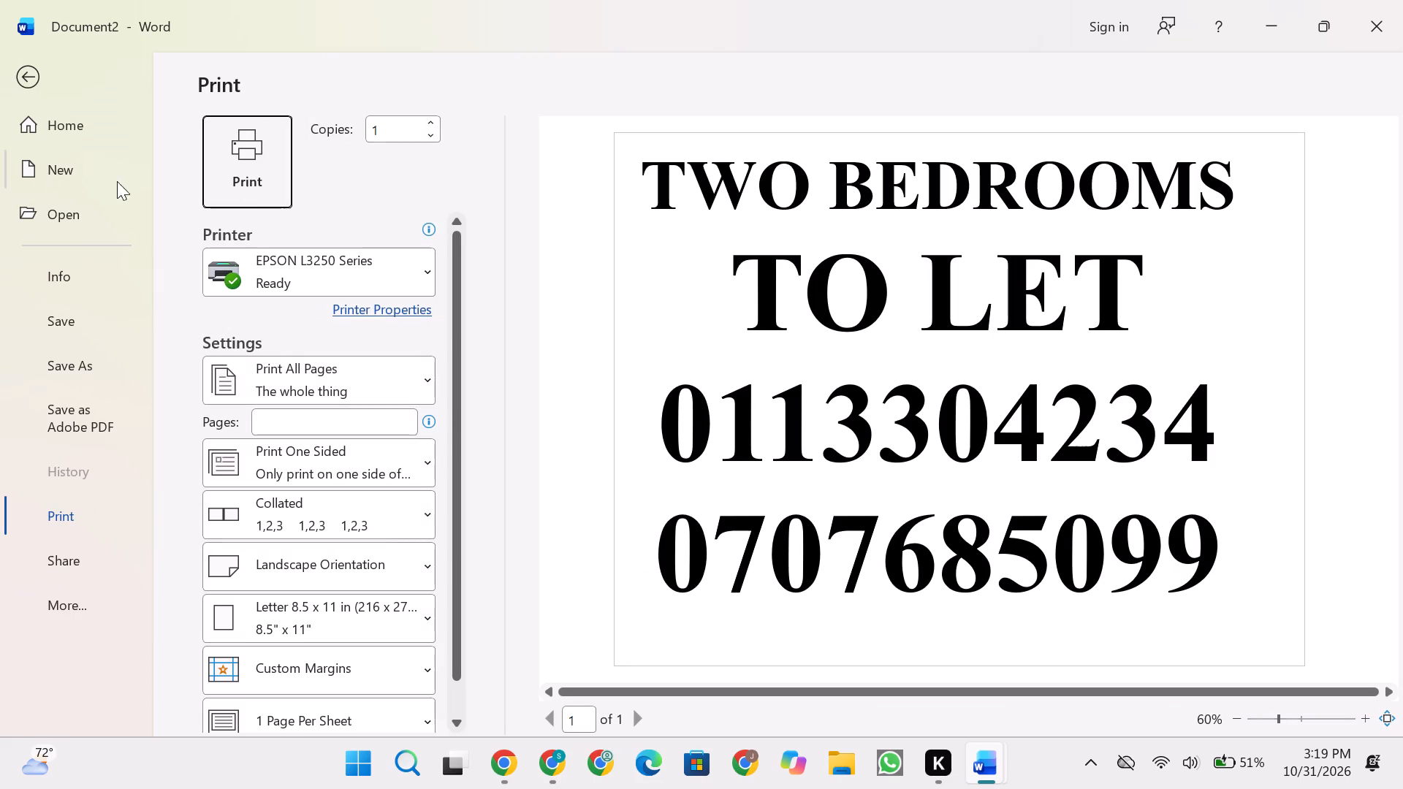
pyautogui.click(236, 168)
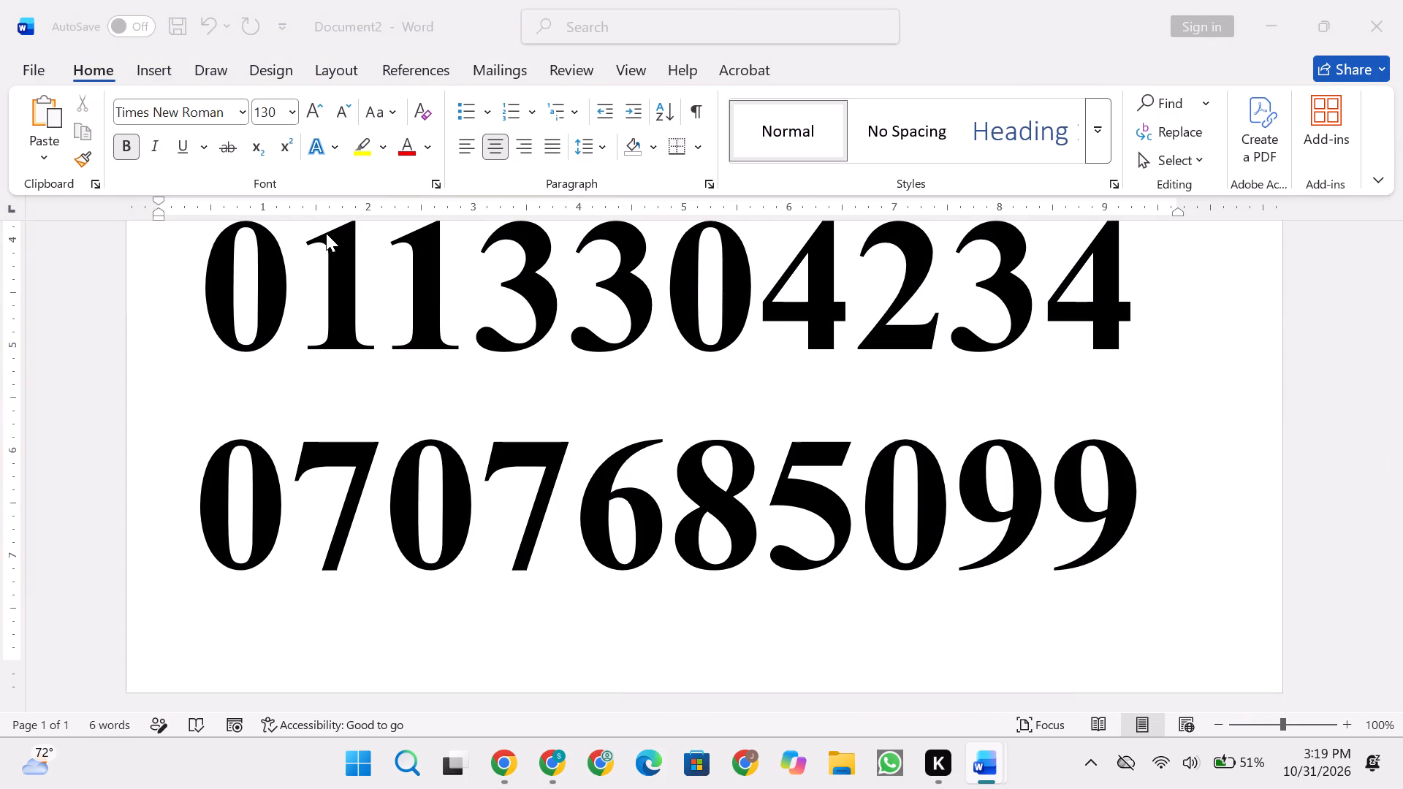
# Print one more copy of the "TWO BEDROOMS TO LET" notice.
pyautogui.hotkey('ctrl', 'p')
pyautogui.click(26, 64)
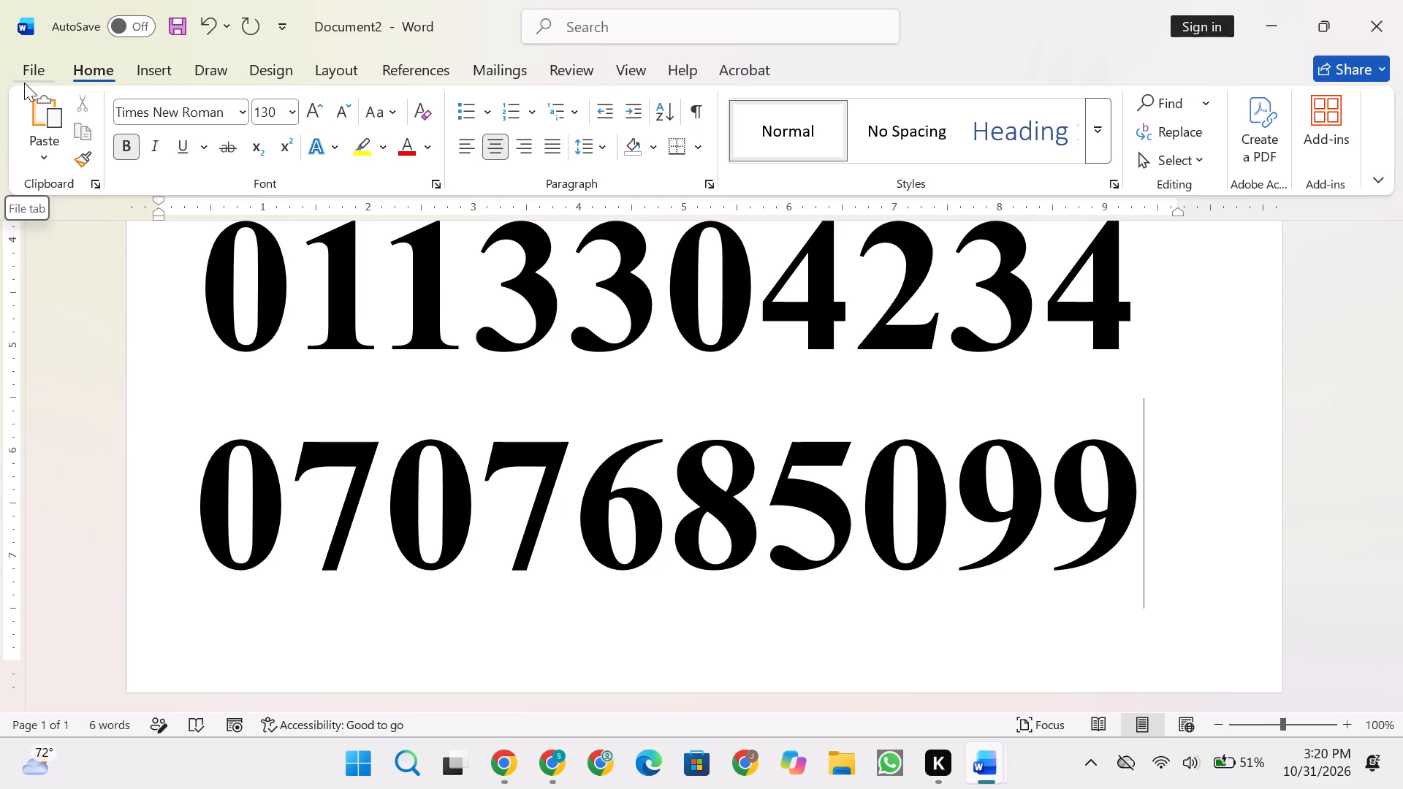
pyautogui.hotkey('ctrl', 'p')
pyautogui.click(270, 161)
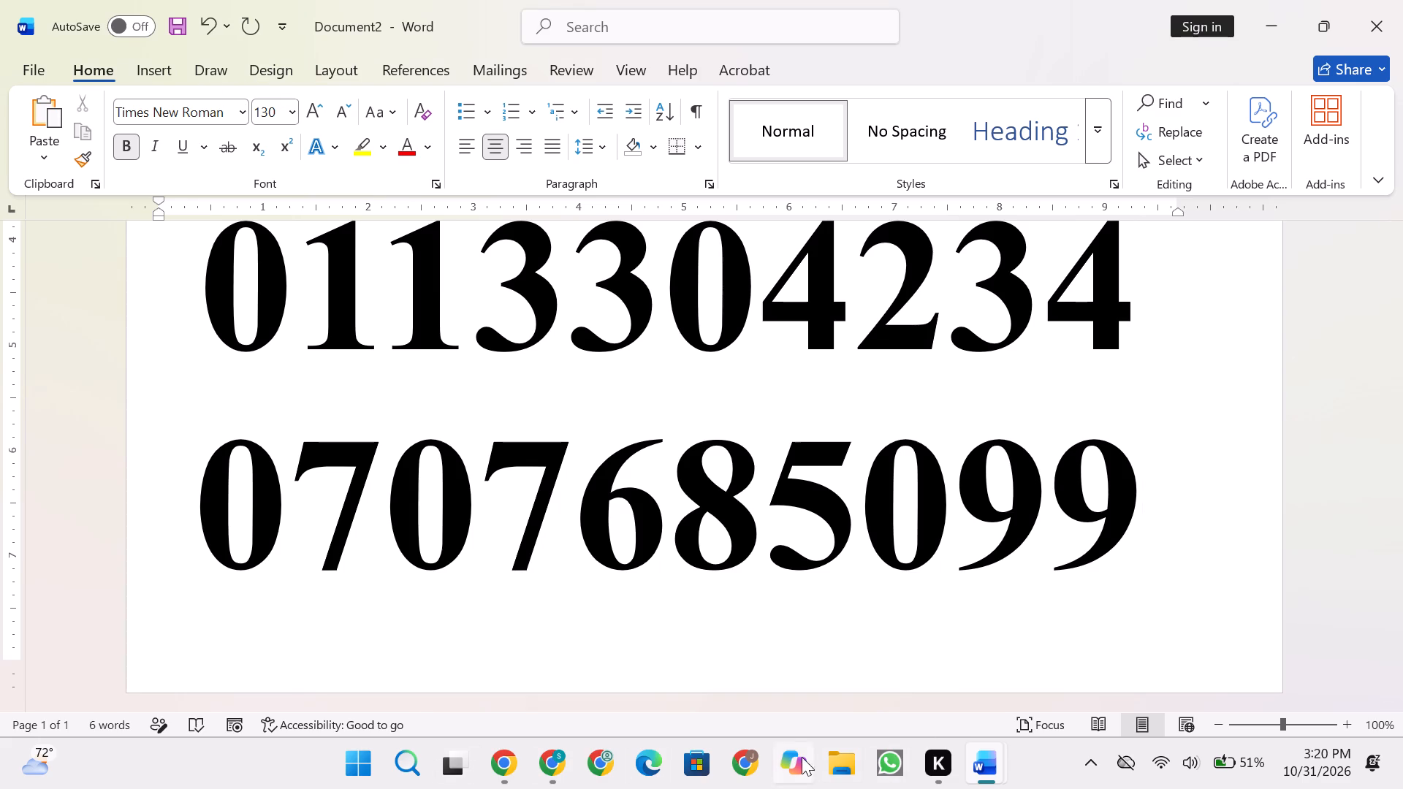
# Switch to Document1 and make the "KWA MWARI JABA AVAILABLE" text bold.
pyautogui.click(989, 758)
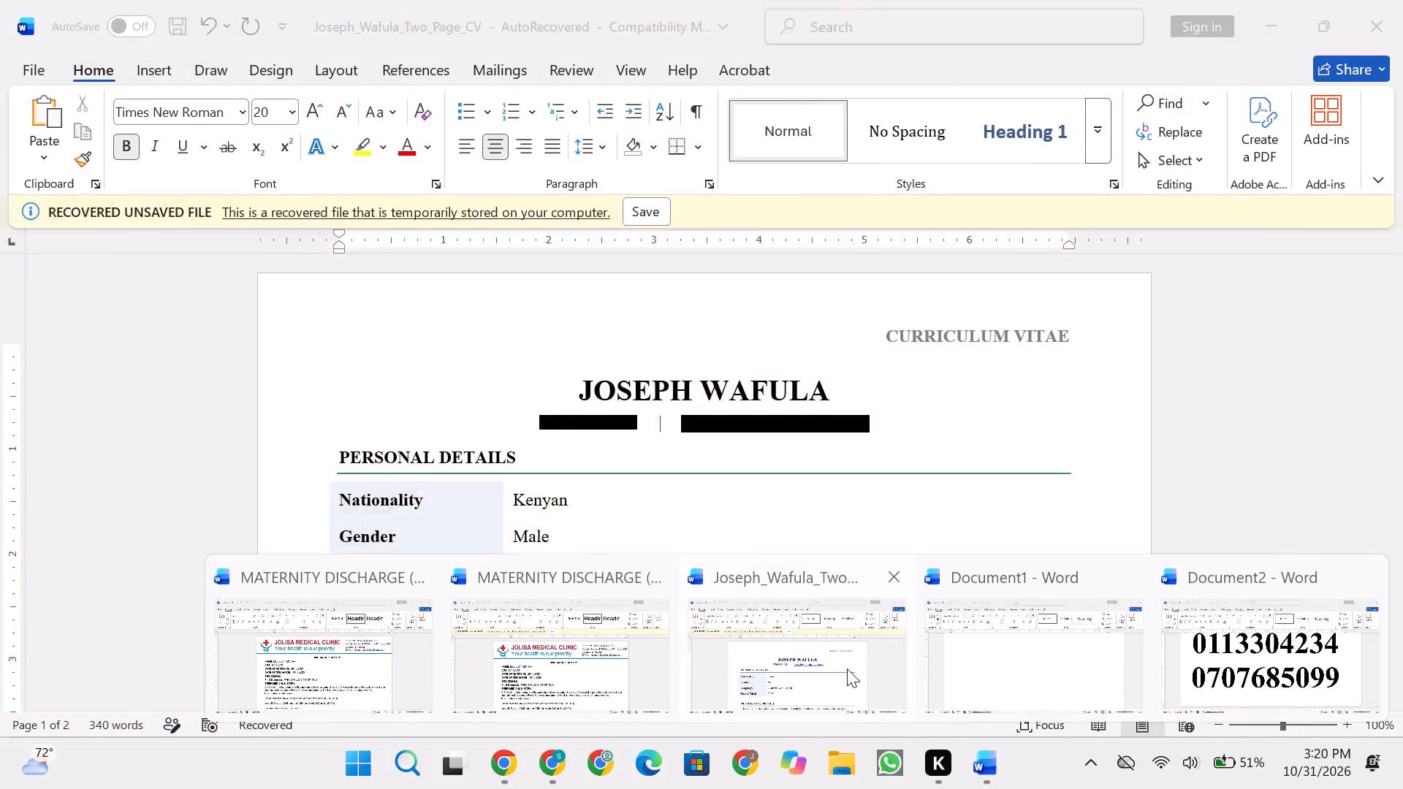
pyautogui.click(1012, 668)
pyautogui.scroll(15, 824, 526)
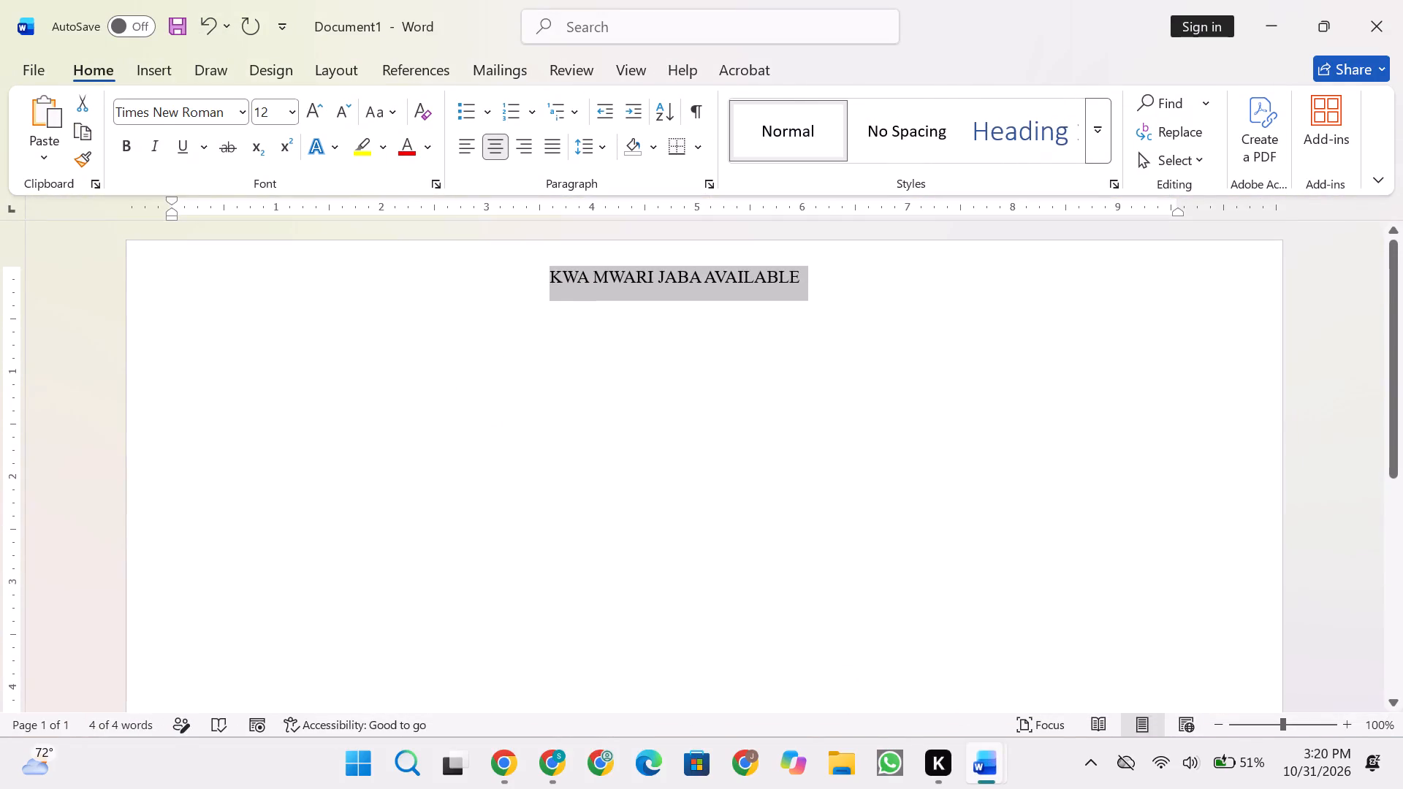
pyautogui.click(127, 142)
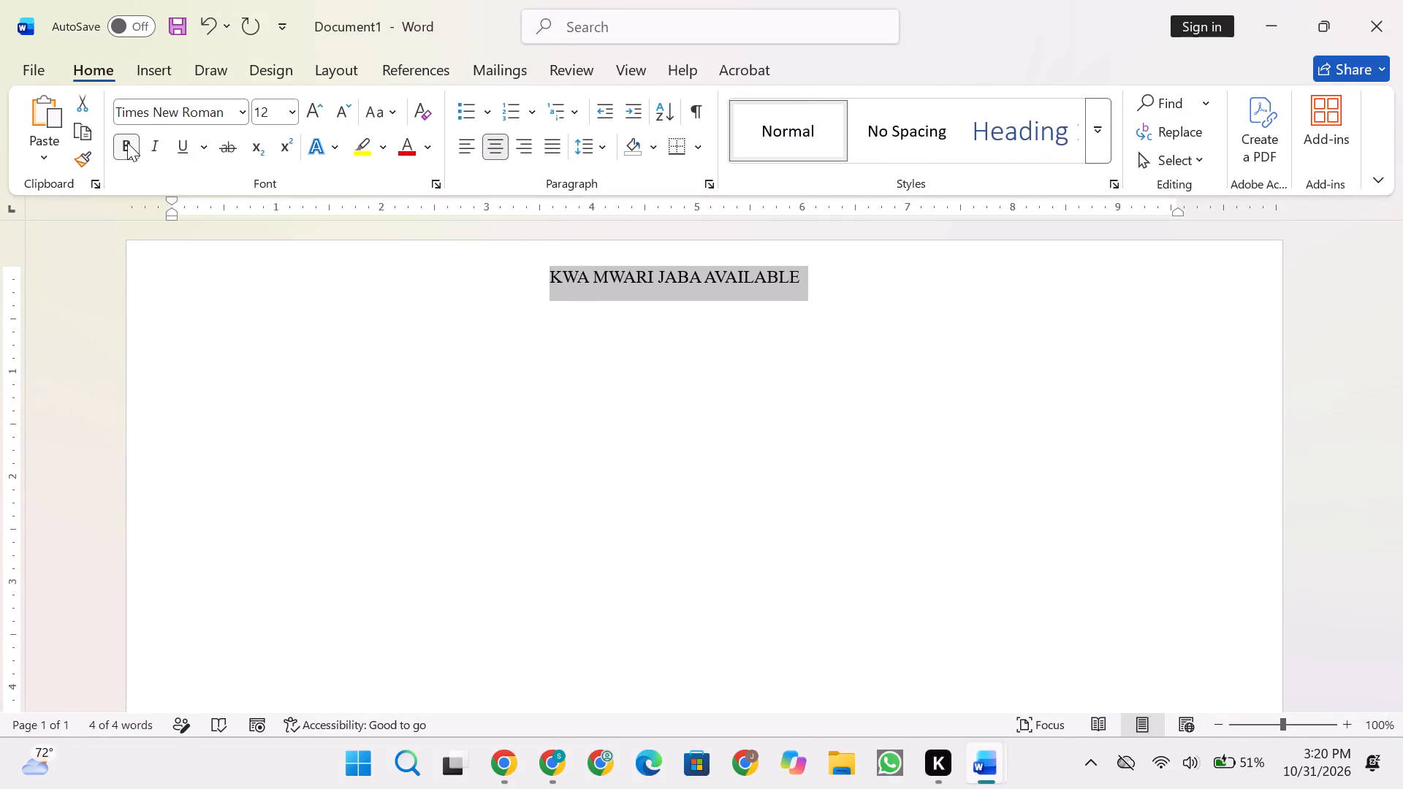
# Enlarge the "KWA MWARI JABA AVAILABLE" text to font size 120.
pyautogui.click(316, 105)
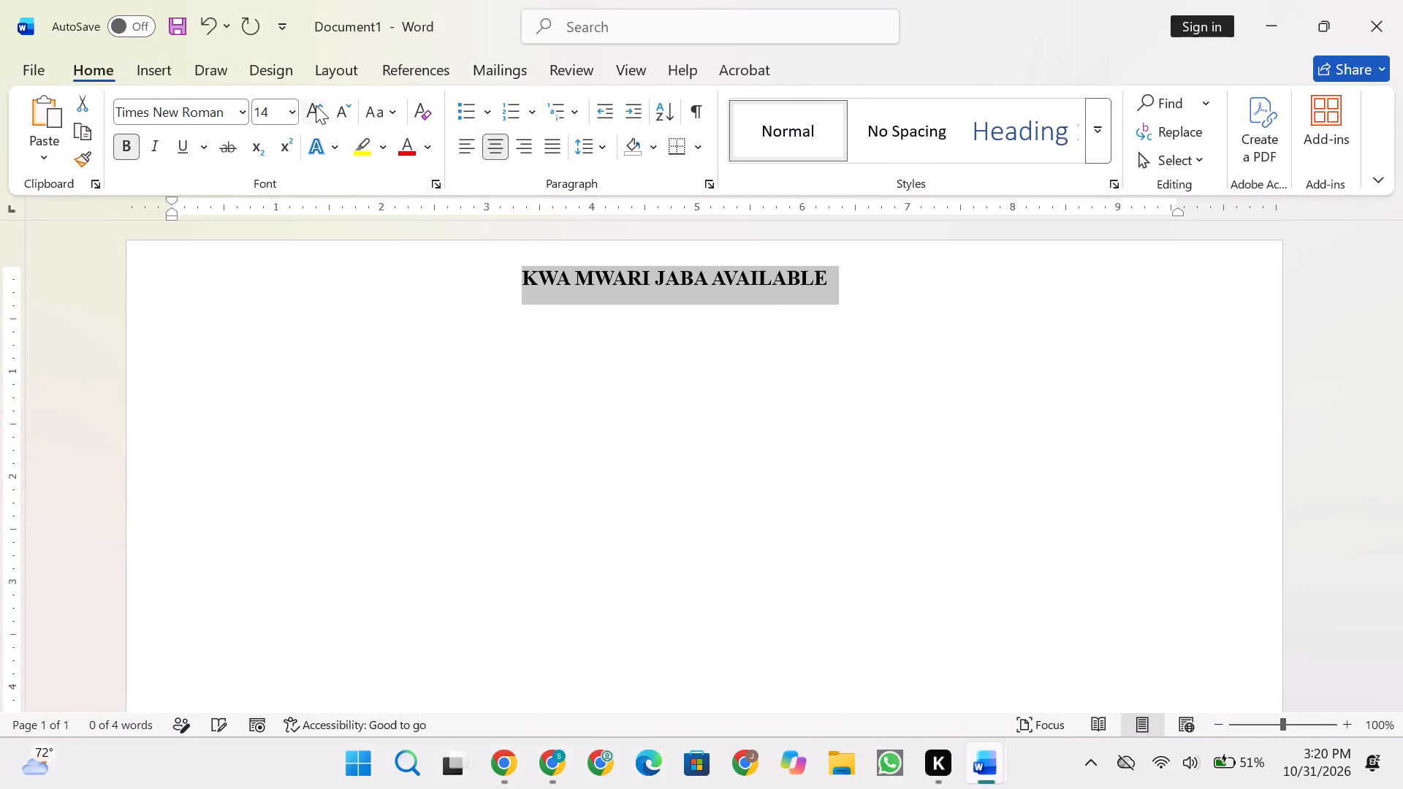
pyautogui.tripleClick(316, 105)
pyautogui.tripleClick(316, 105)
pyautogui.tripleClick(316, 105)
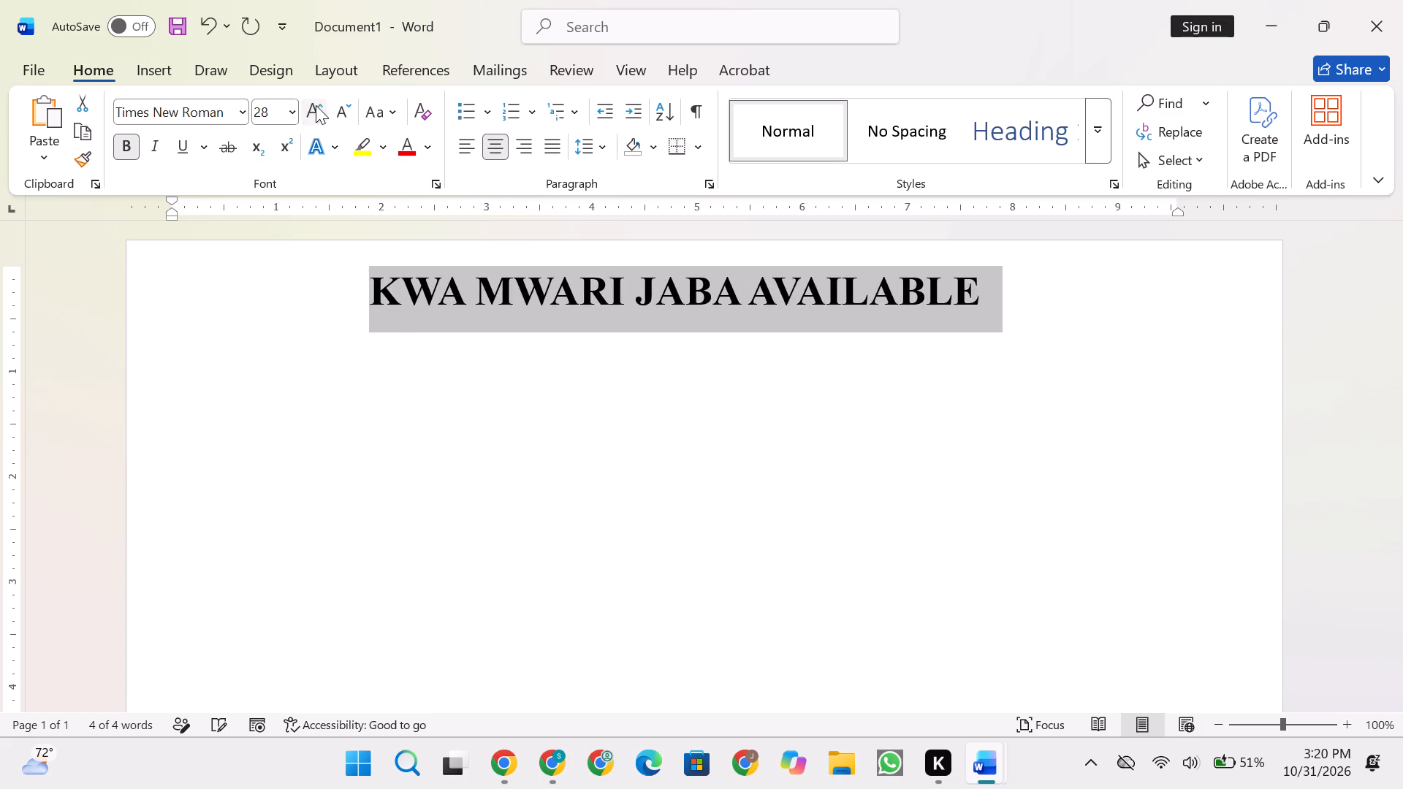
pyautogui.doubleClick(316, 105)
pyautogui.click(316, 105)
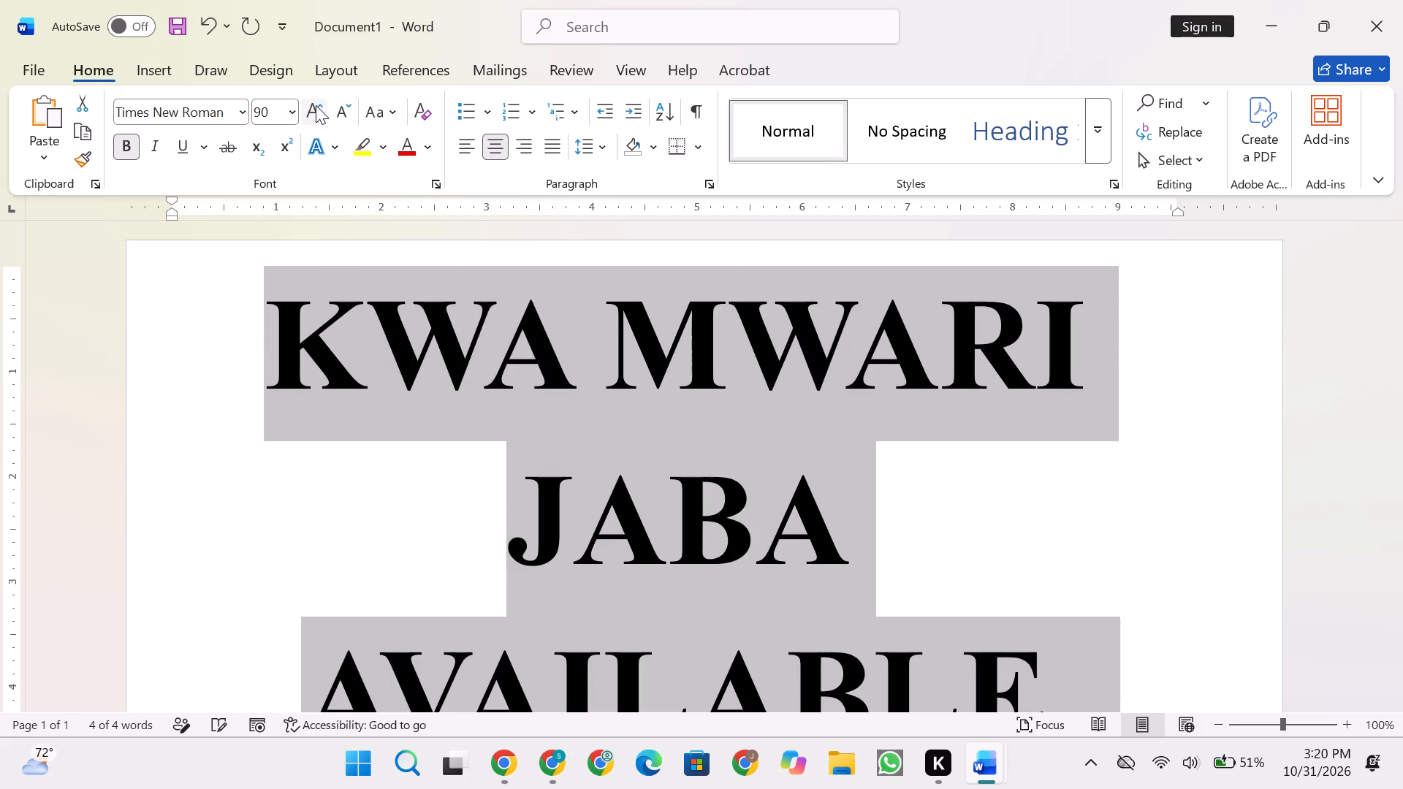
pyautogui.scroll(-8, 547, 321)
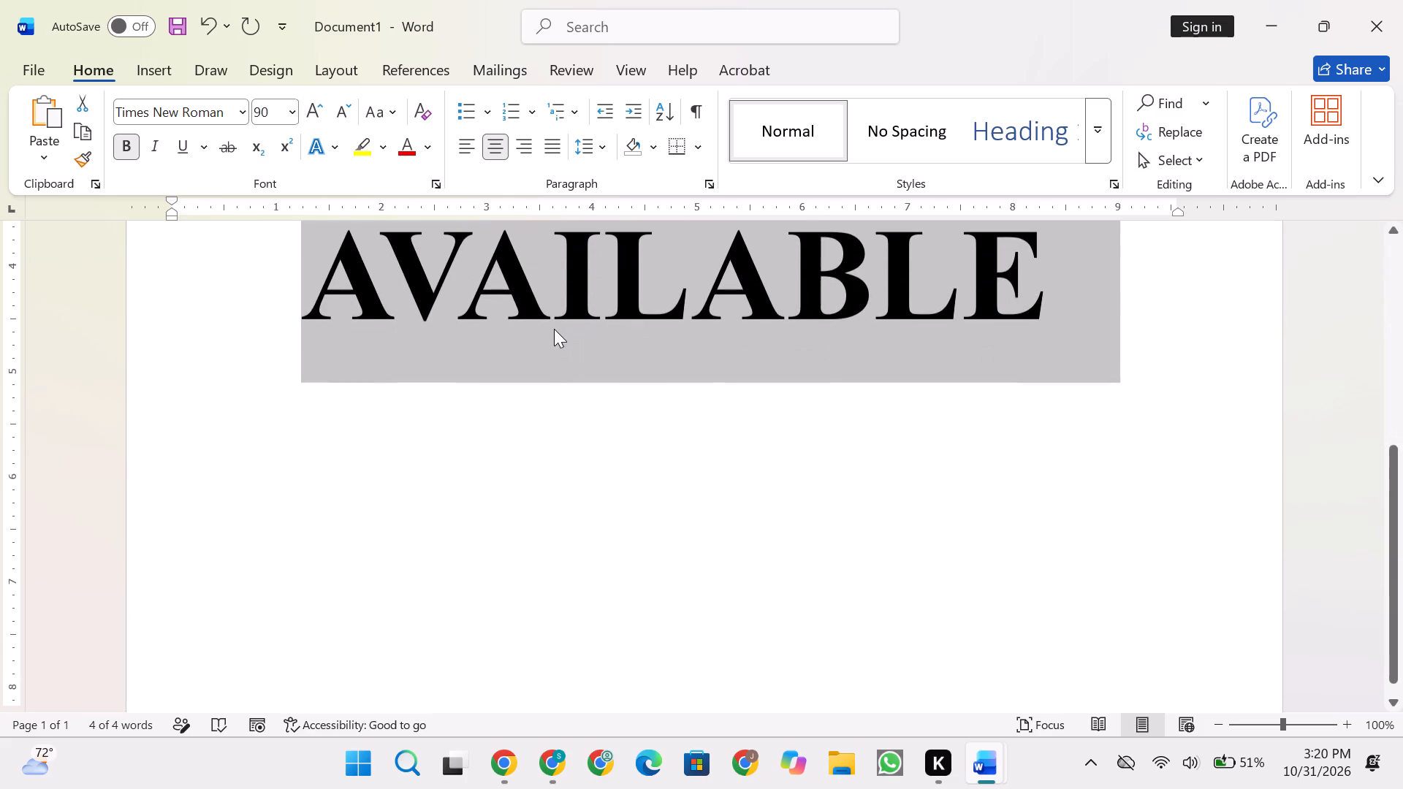
pyautogui.click(313, 110)
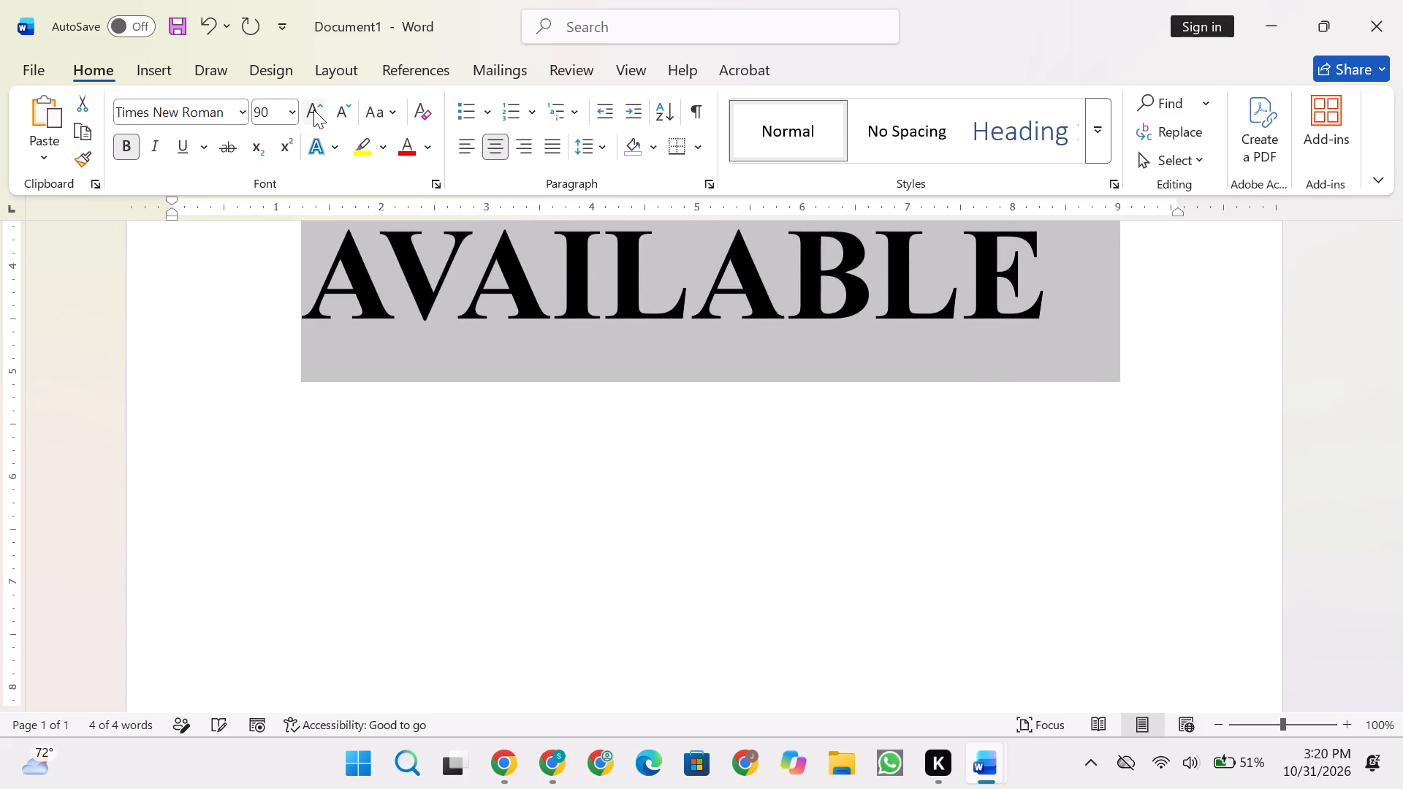
pyautogui.click(313, 110)
pyautogui.click(313, 110)
pyautogui.scroll(2, 479, 321)
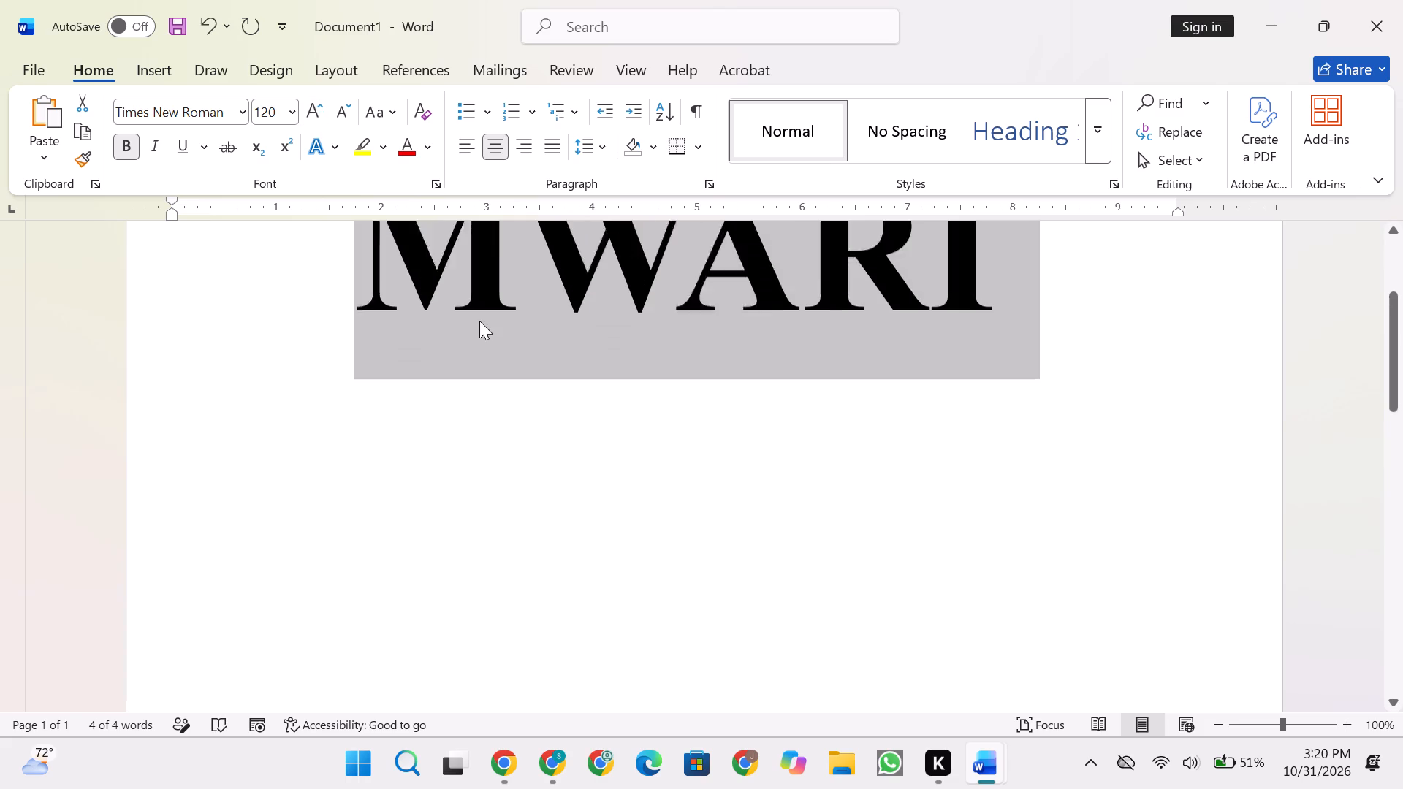
pyautogui.scroll(10, 479, 321)
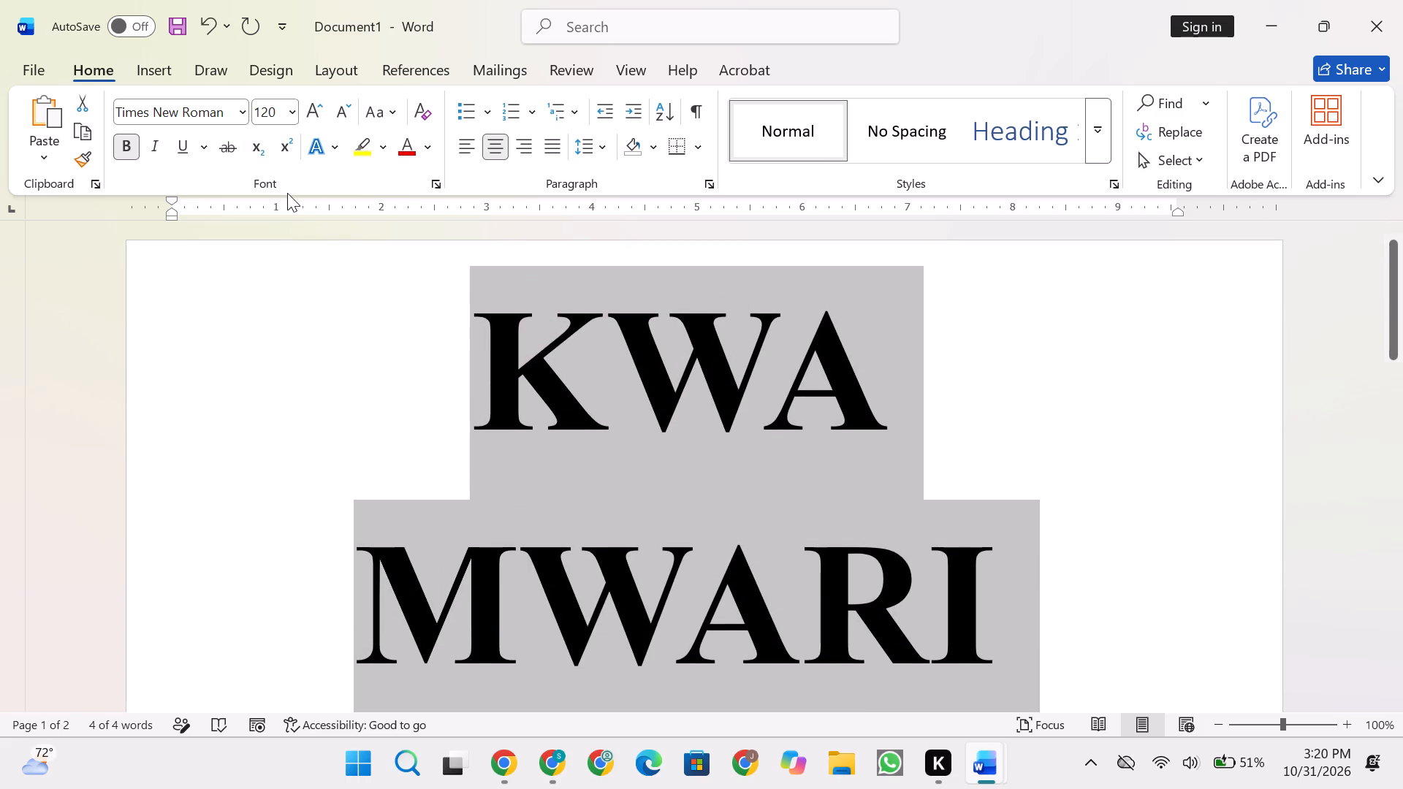
# Reduce the "KWA MWARI JABA AVAILABLE" text to font size 110 and deselect it.
pyautogui.click(340, 116)
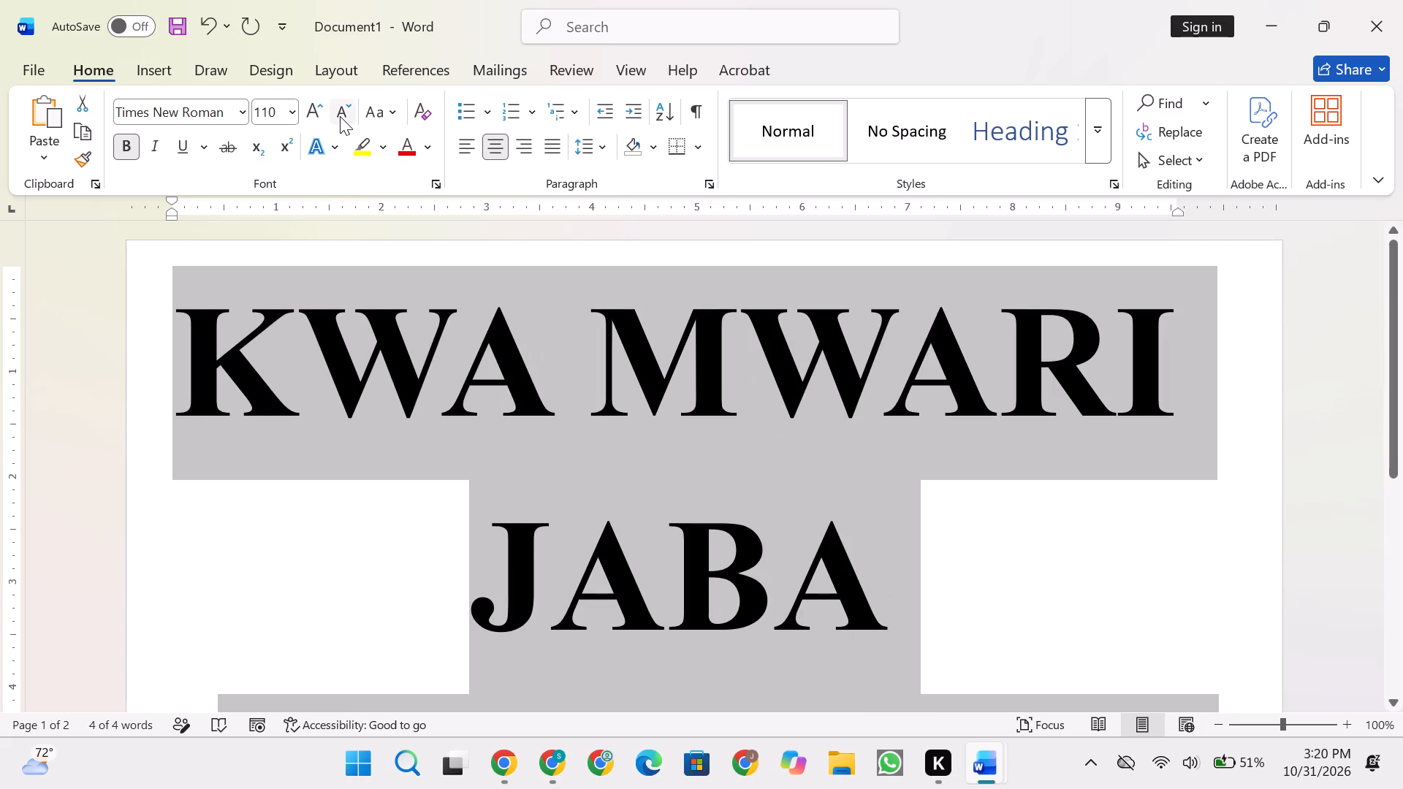
pyautogui.scroll(-4, 561, 344)
pyautogui.click(931, 389)
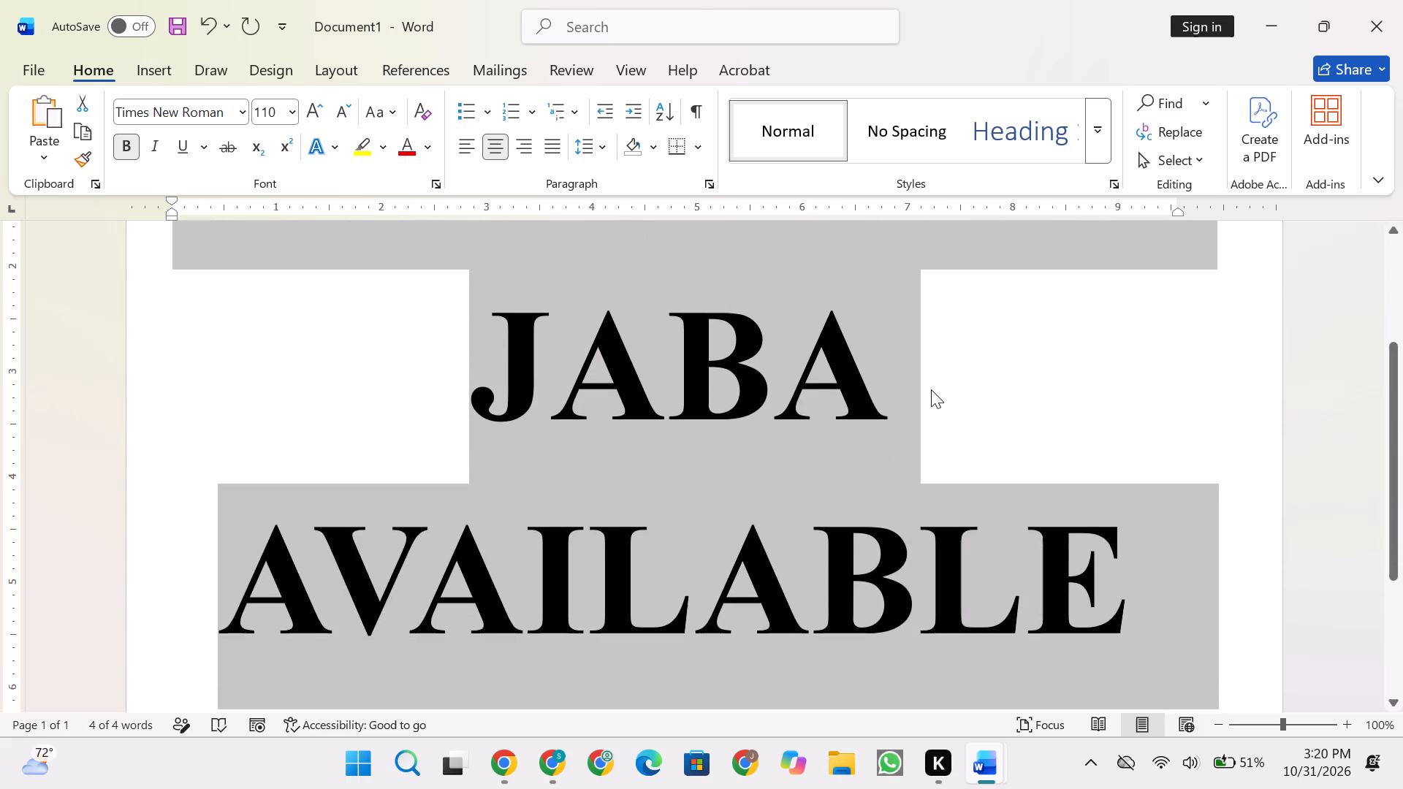
# Increase the page's top margin so the "KWA MWARI" line sits lower on the page.
pyautogui.scroll(-4, 894, 449)
pyautogui.scroll(11, 462, 429)
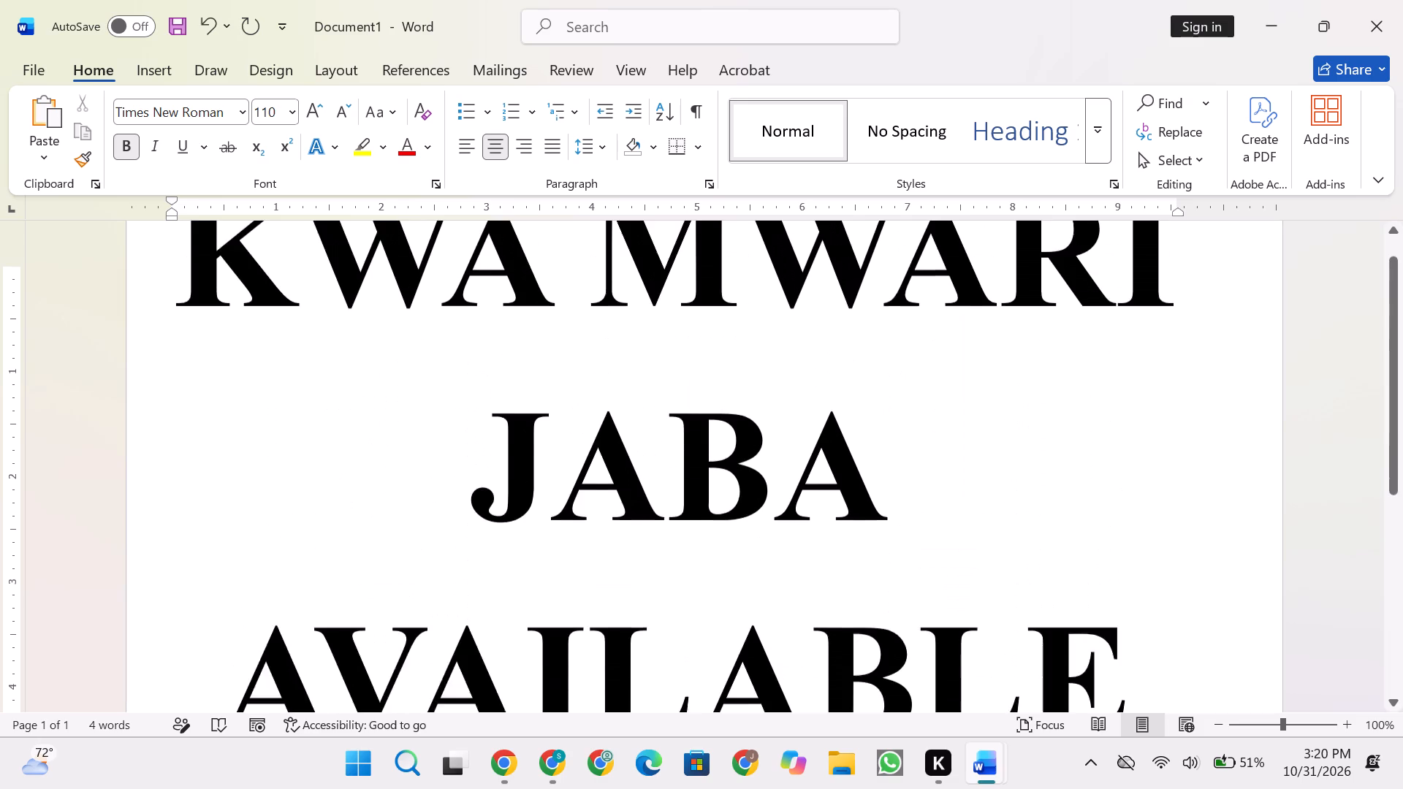
pyautogui.moveTo(7, 269); pyautogui.dragTo(21, 320)
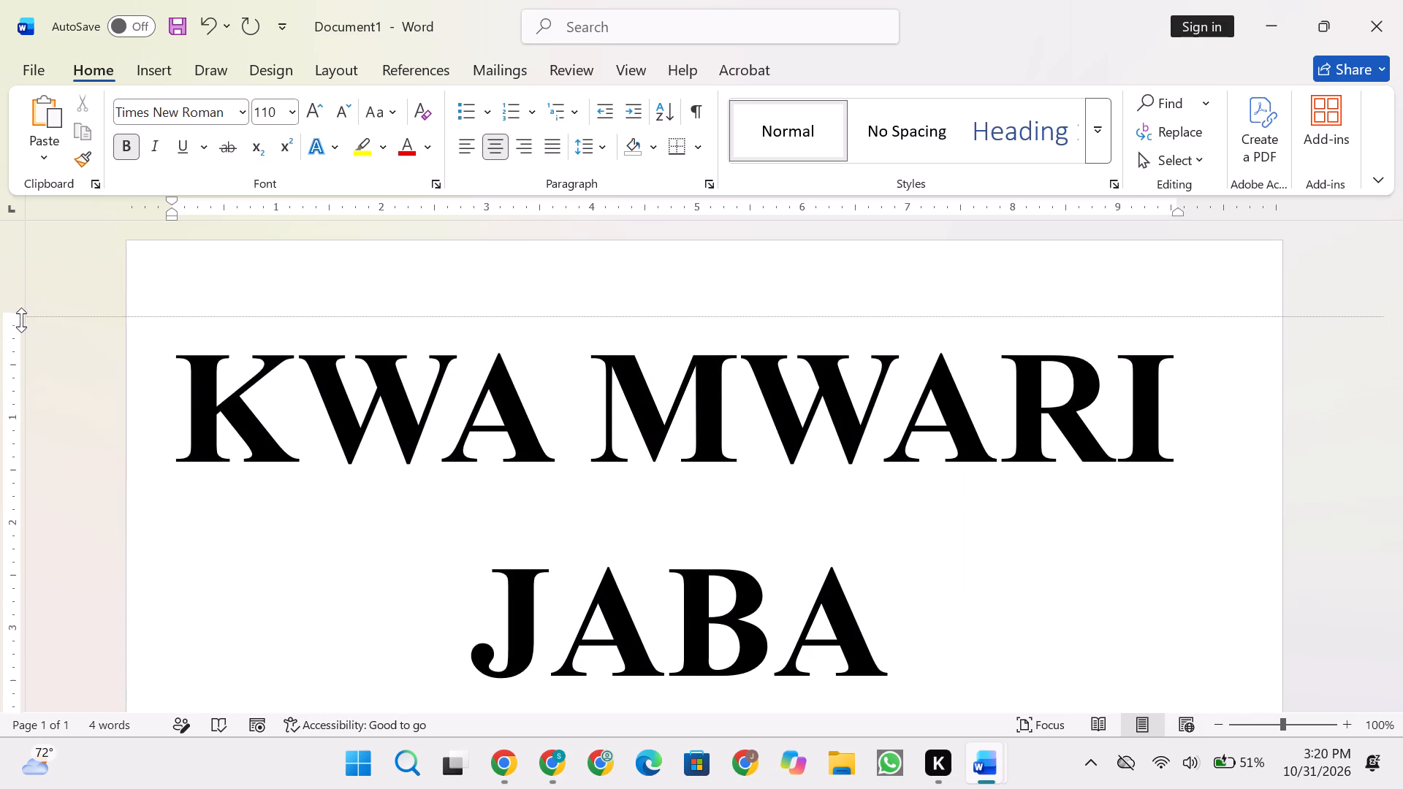
pyautogui.moveTo(21, 320); pyautogui.dragTo(24, 328)
pyautogui.scroll(-10, 338, 366)
pyautogui.scroll(5, 121, 363)
pyautogui.scroll(4, 0, 267)
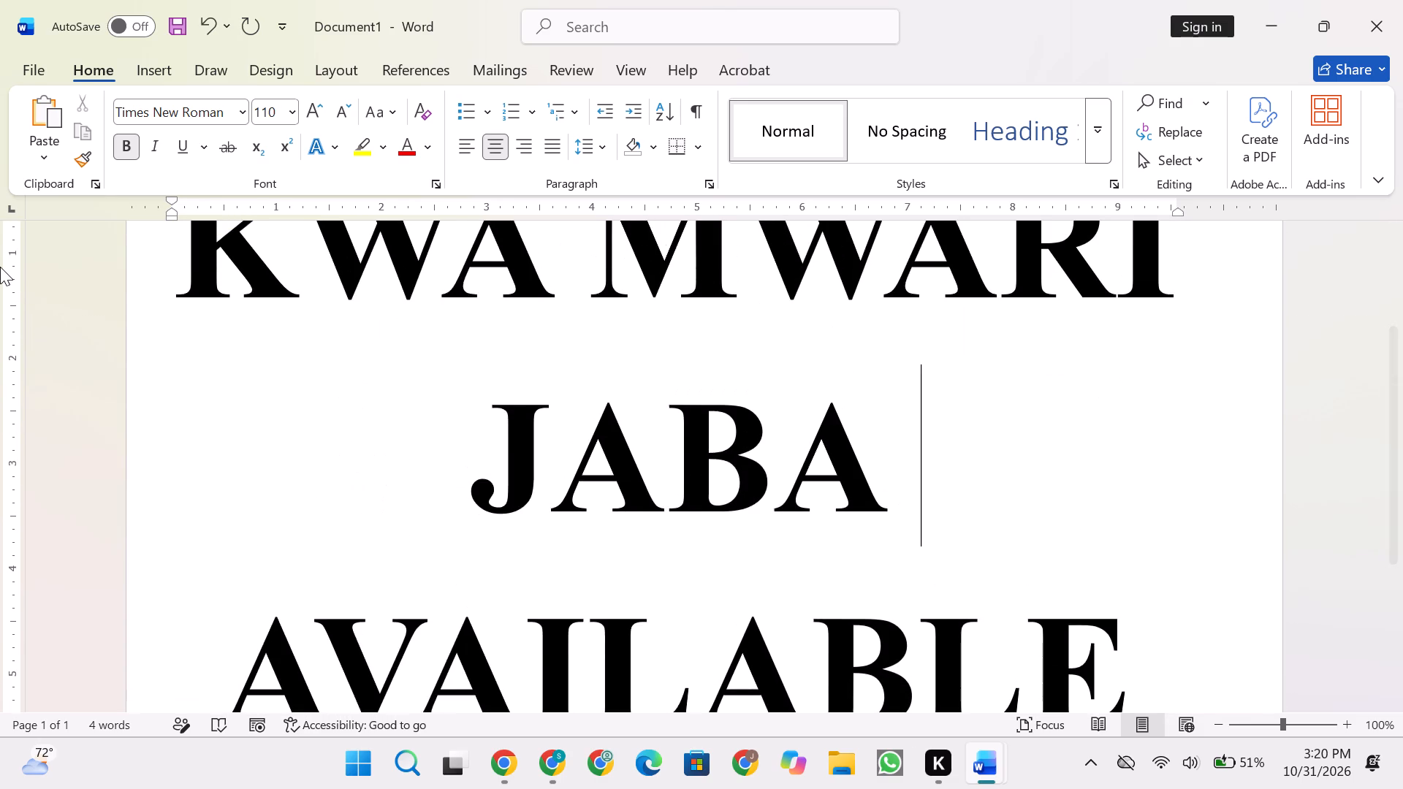
pyautogui.scroll(4, 89, 299)
pyautogui.moveTo(18, 329); pyautogui.dragTo(18, 337)
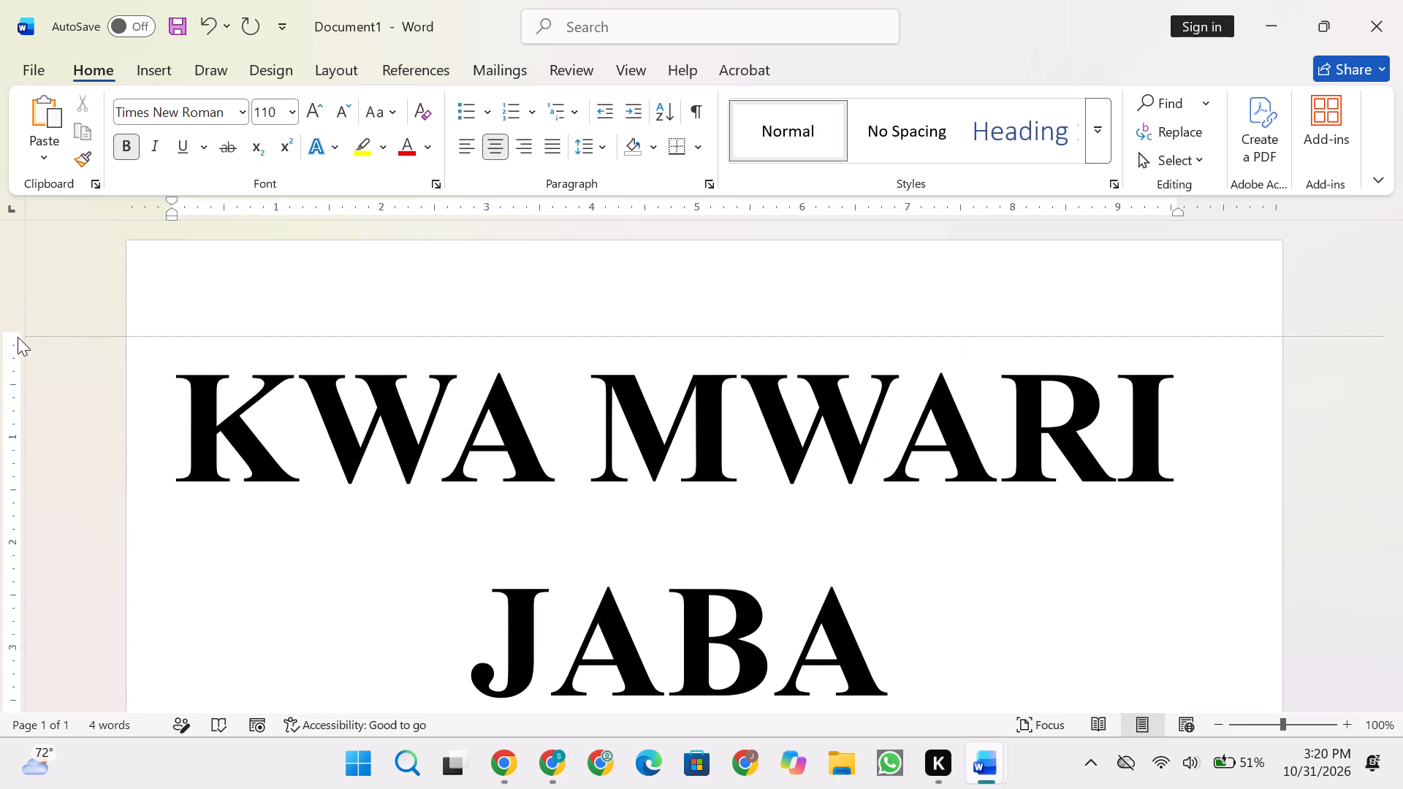
pyautogui.moveTo(18, 337); pyautogui.dragTo(18, 340)
# Raise the page's bottom margin boundary to just below the word "AVAILABLE".
pyautogui.scroll(-12, 354, 357)
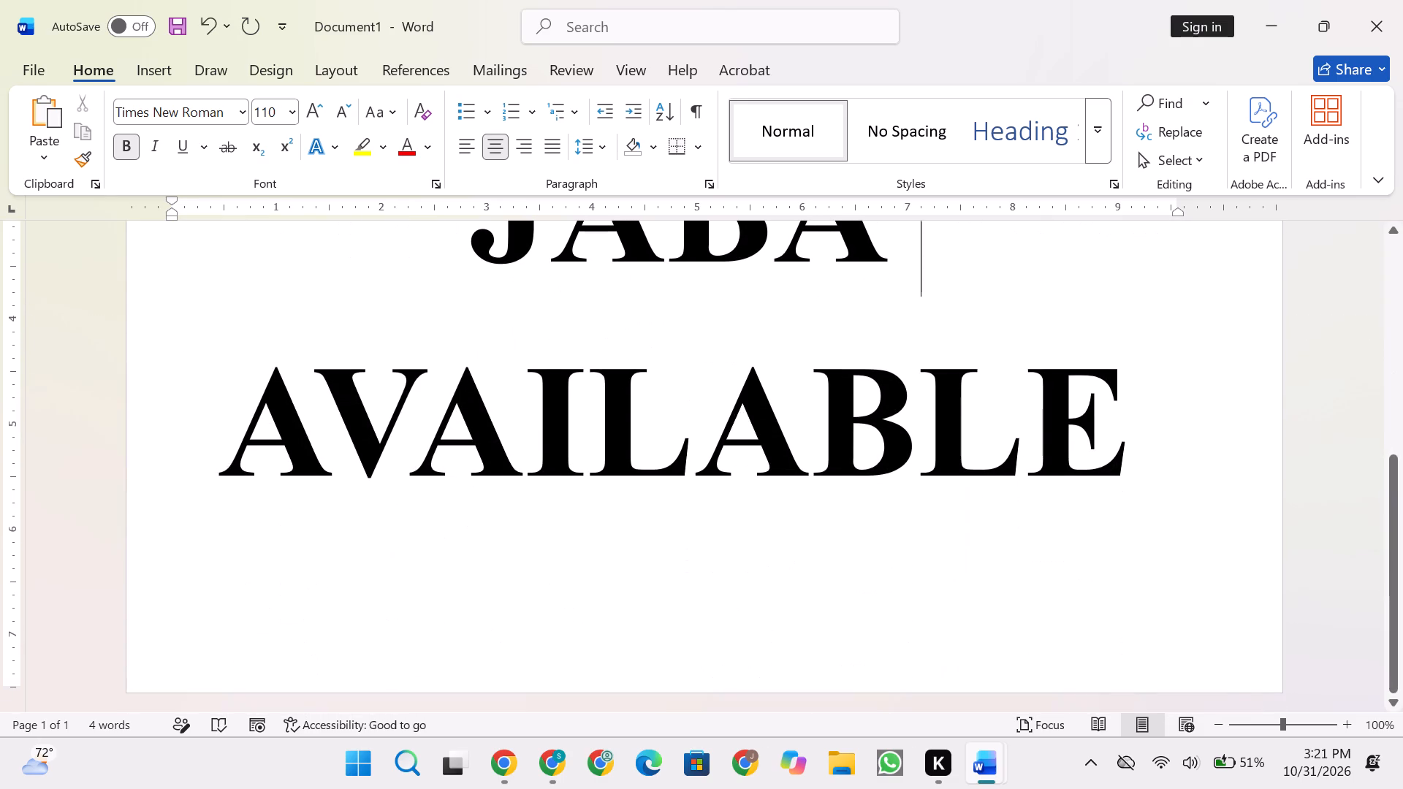
pyautogui.moveTo(2, 685); pyautogui.dragTo(10, 557)
pyautogui.scroll(10, 560, 454)
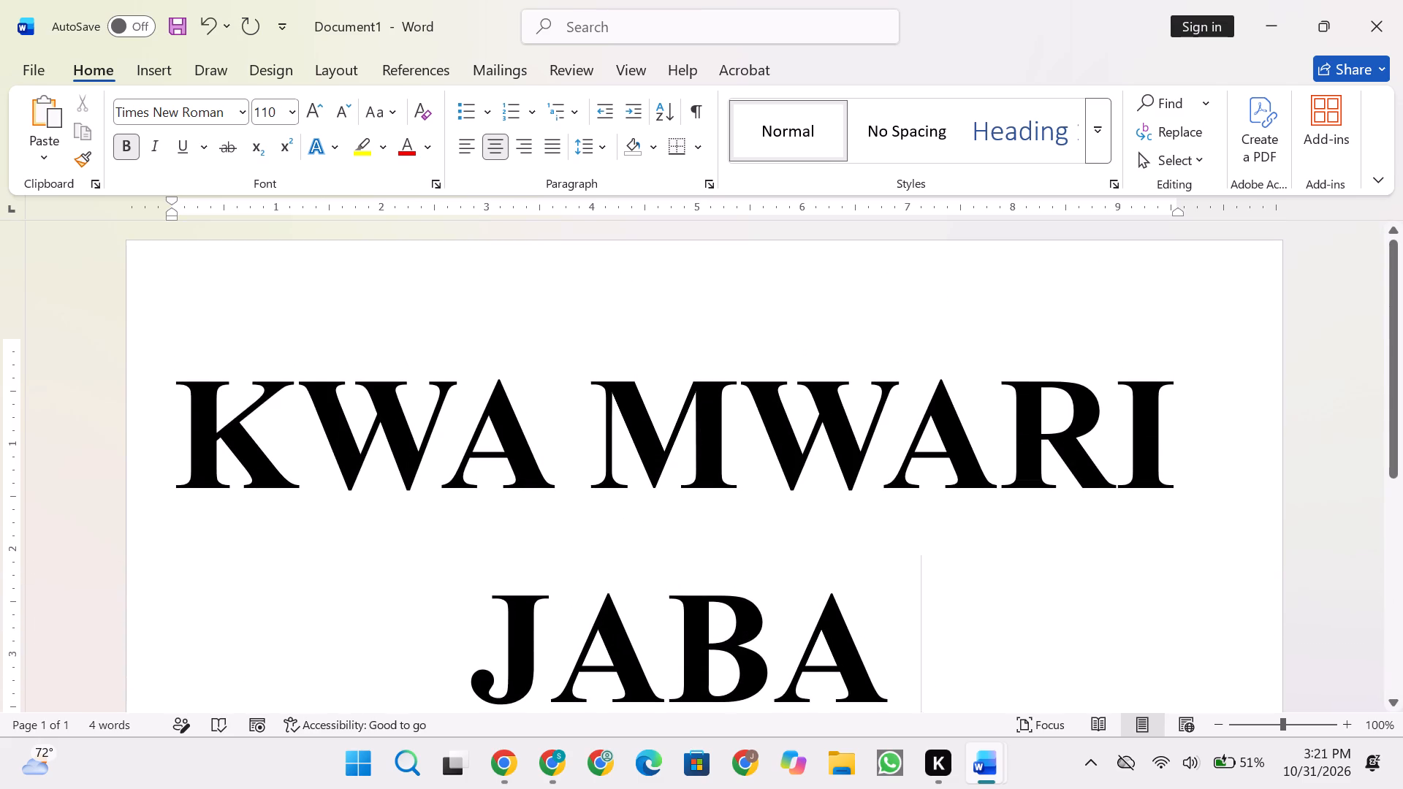
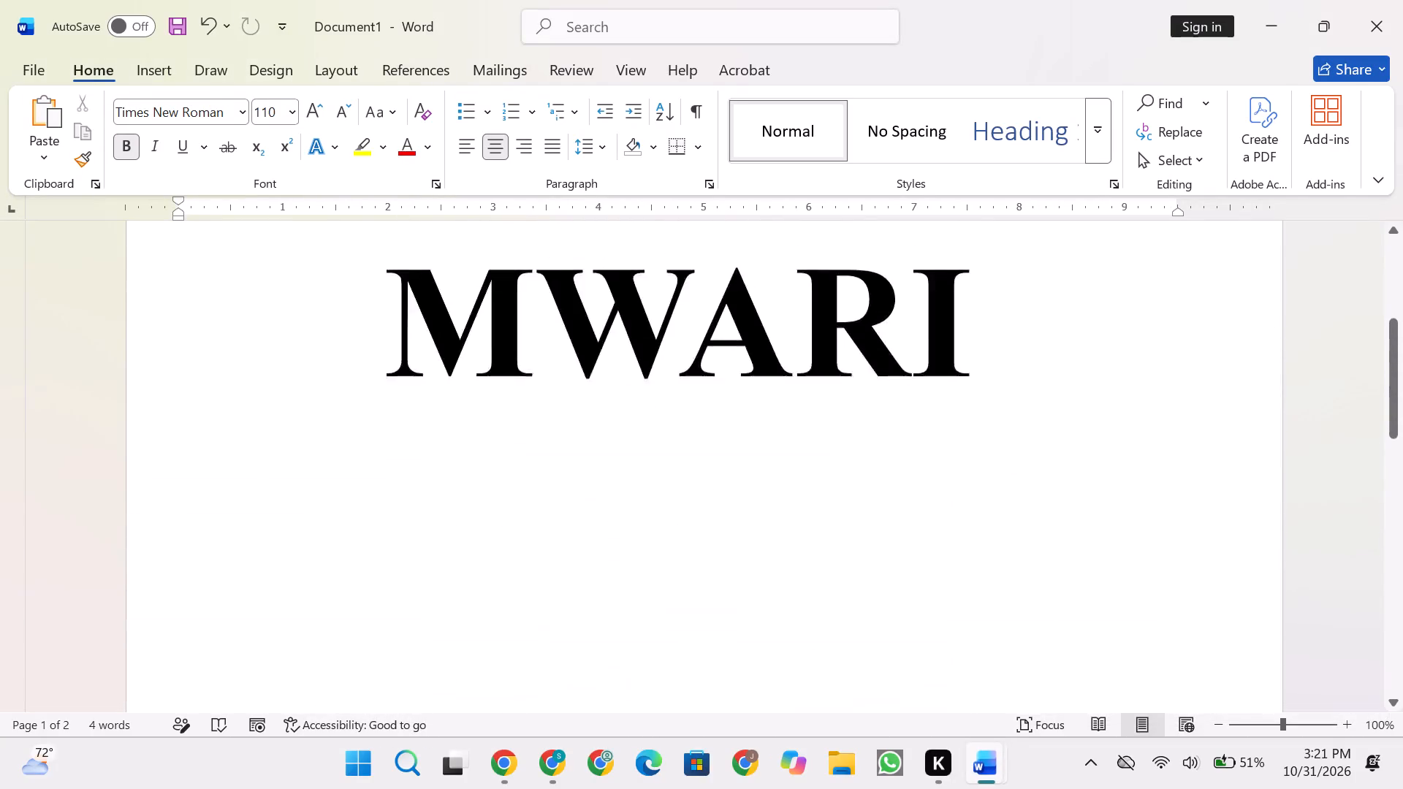
# Select the "KWA MWARI" lines at the top of the notice for a formatting change.
pyautogui.scroll(5, 788, 585)
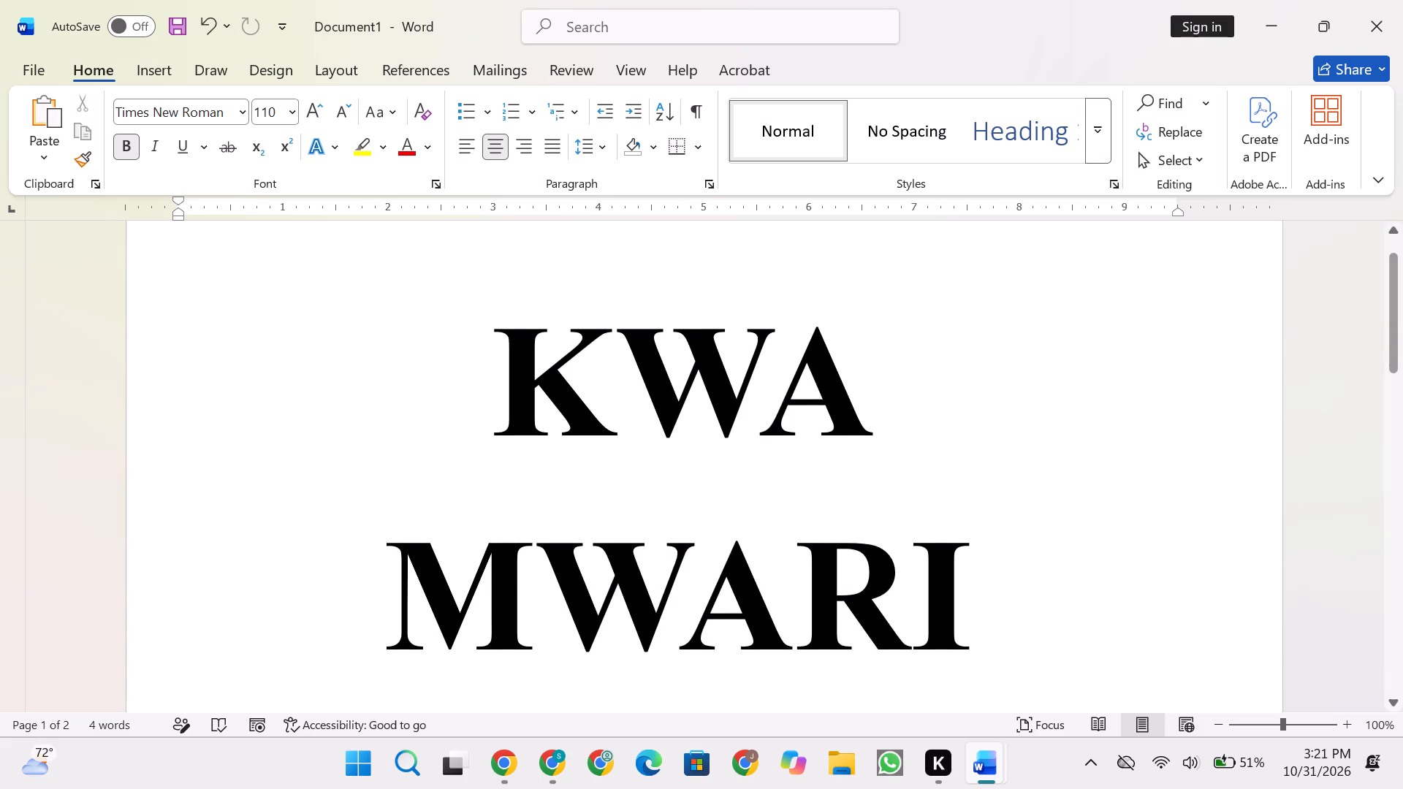
pyautogui.moveTo(434, 335); pyautogui.dragTo(967, 552)
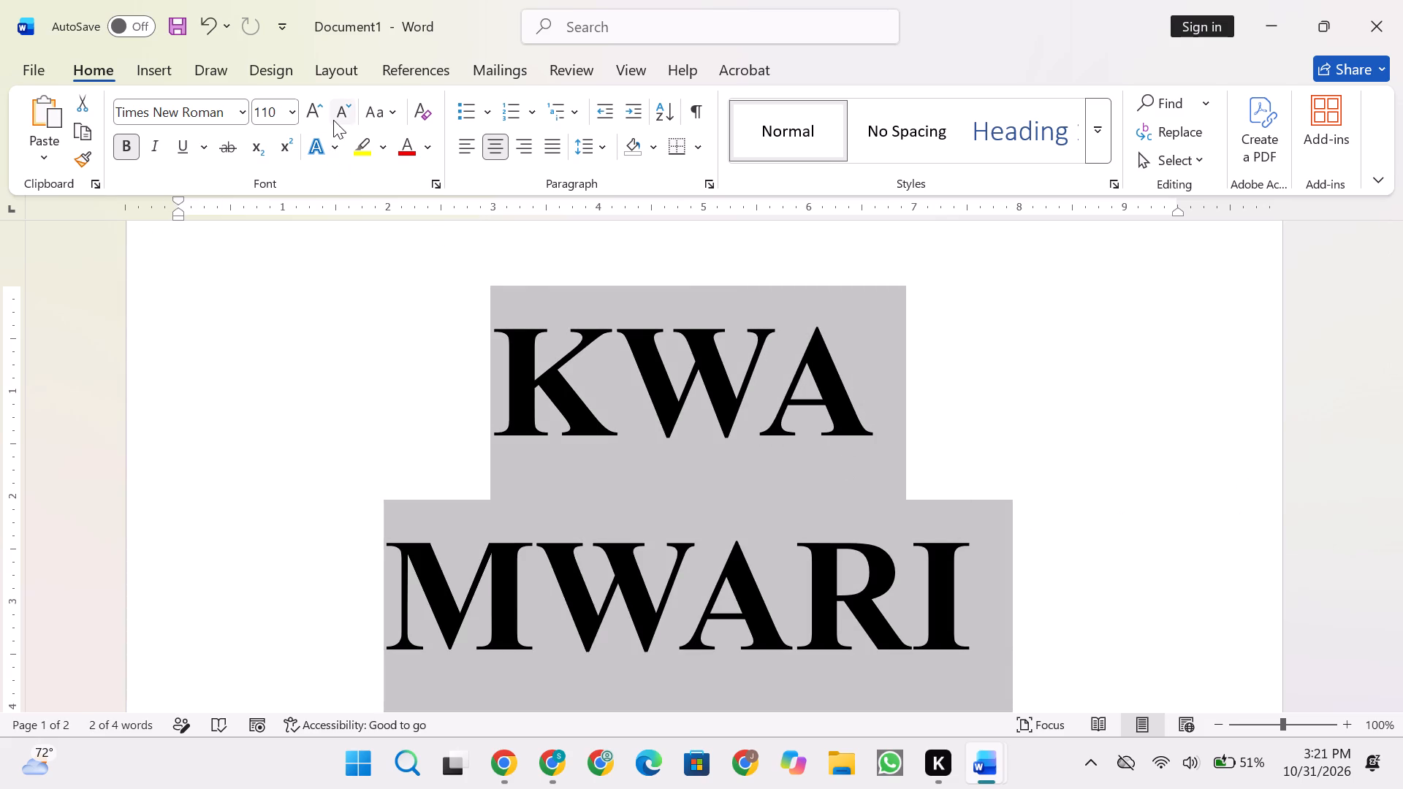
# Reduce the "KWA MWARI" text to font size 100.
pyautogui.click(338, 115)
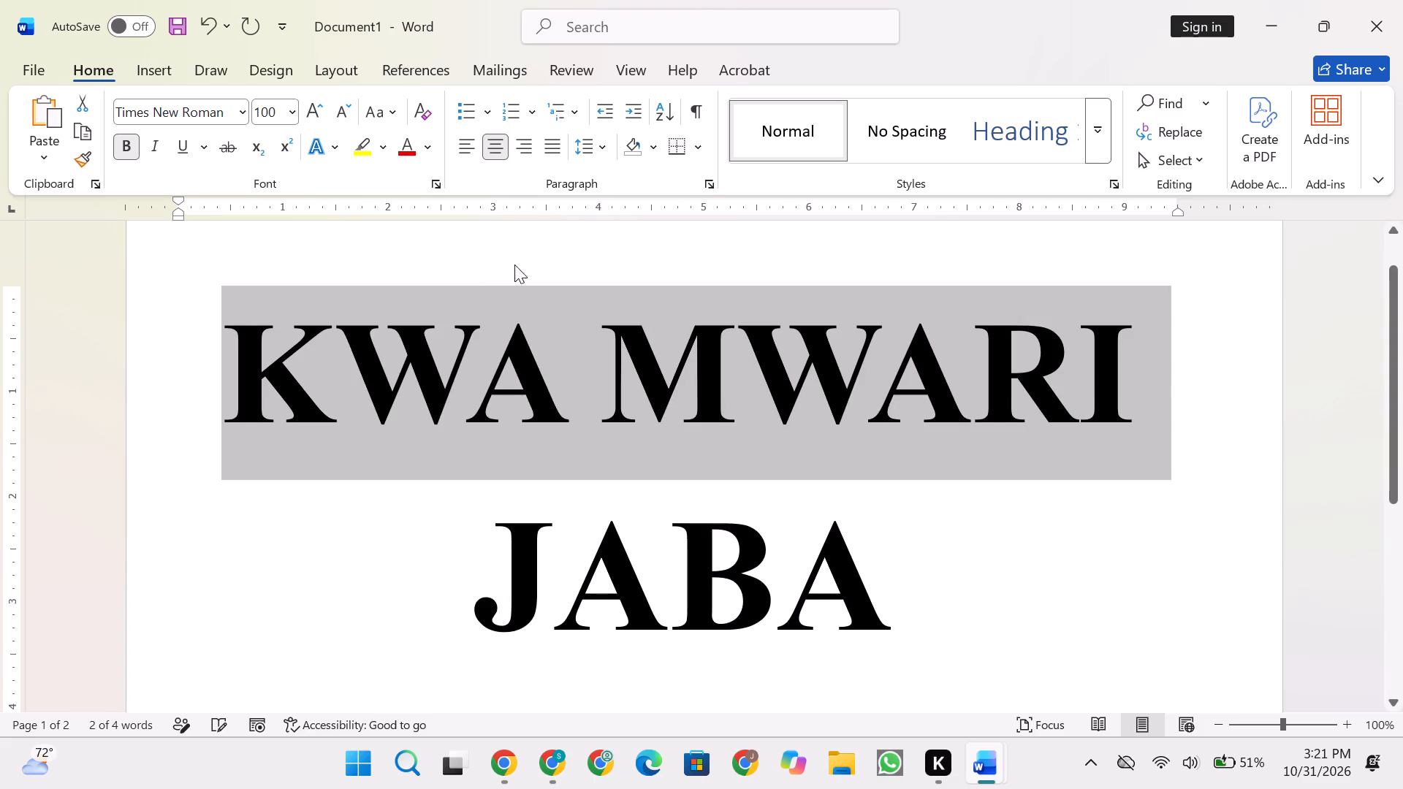
# Enlarge the word "JABA" to font size 130.
pyautogui.scroll(-4, 701, 380)
pyautogui.click(965, 451)
pyautogui.moveTo(461, 343); pyautogui.dragTo(924, 369)
pyautogui.click(342, 115)
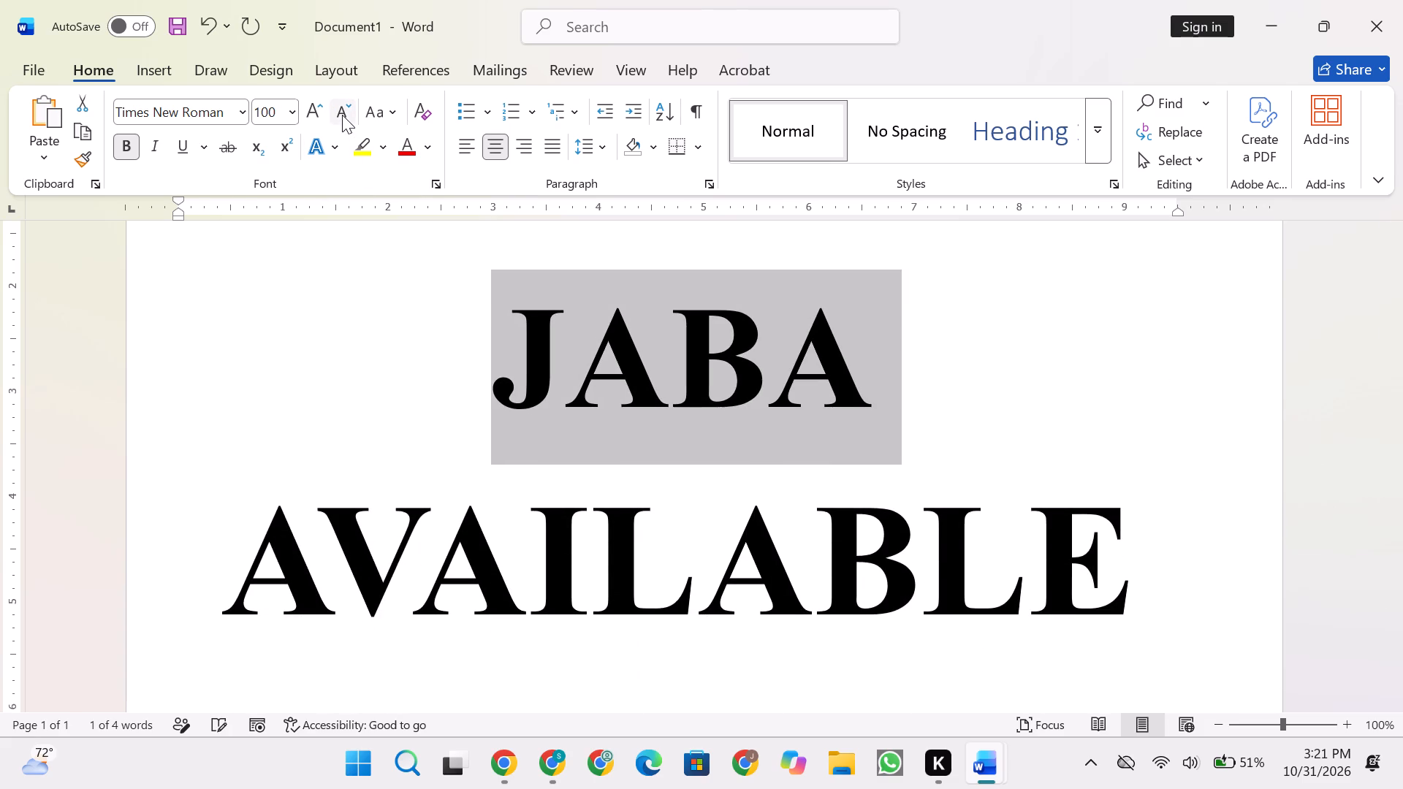
pyautogui.click(311, 112)
pyautogui.click(311, 112)
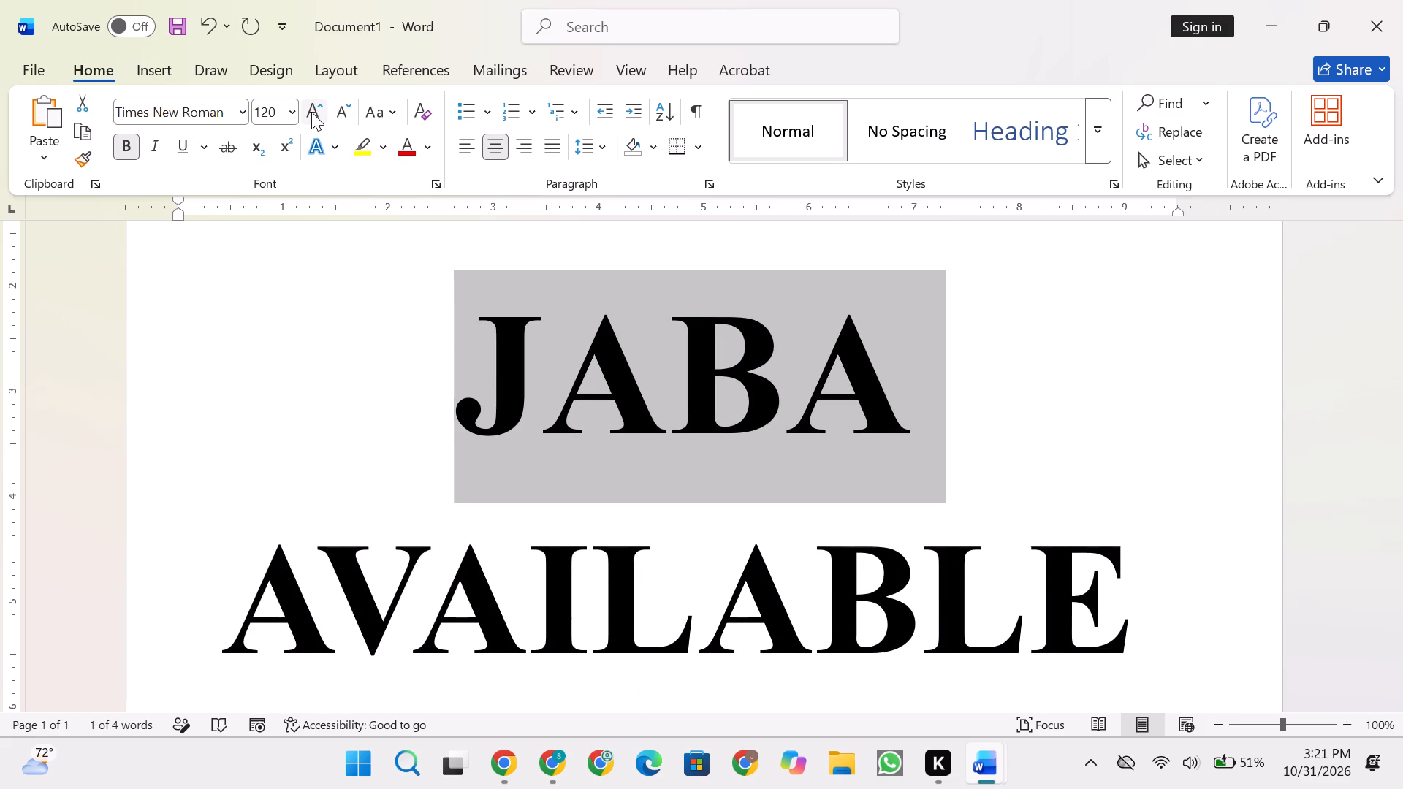
pyautogui.click(311, 112)
# Set the word "AVAILABLE" to font size 120, keeping it on one line.
pyautogui.scroll(-5, 696, 343)
pyautogui.click(388, 373)
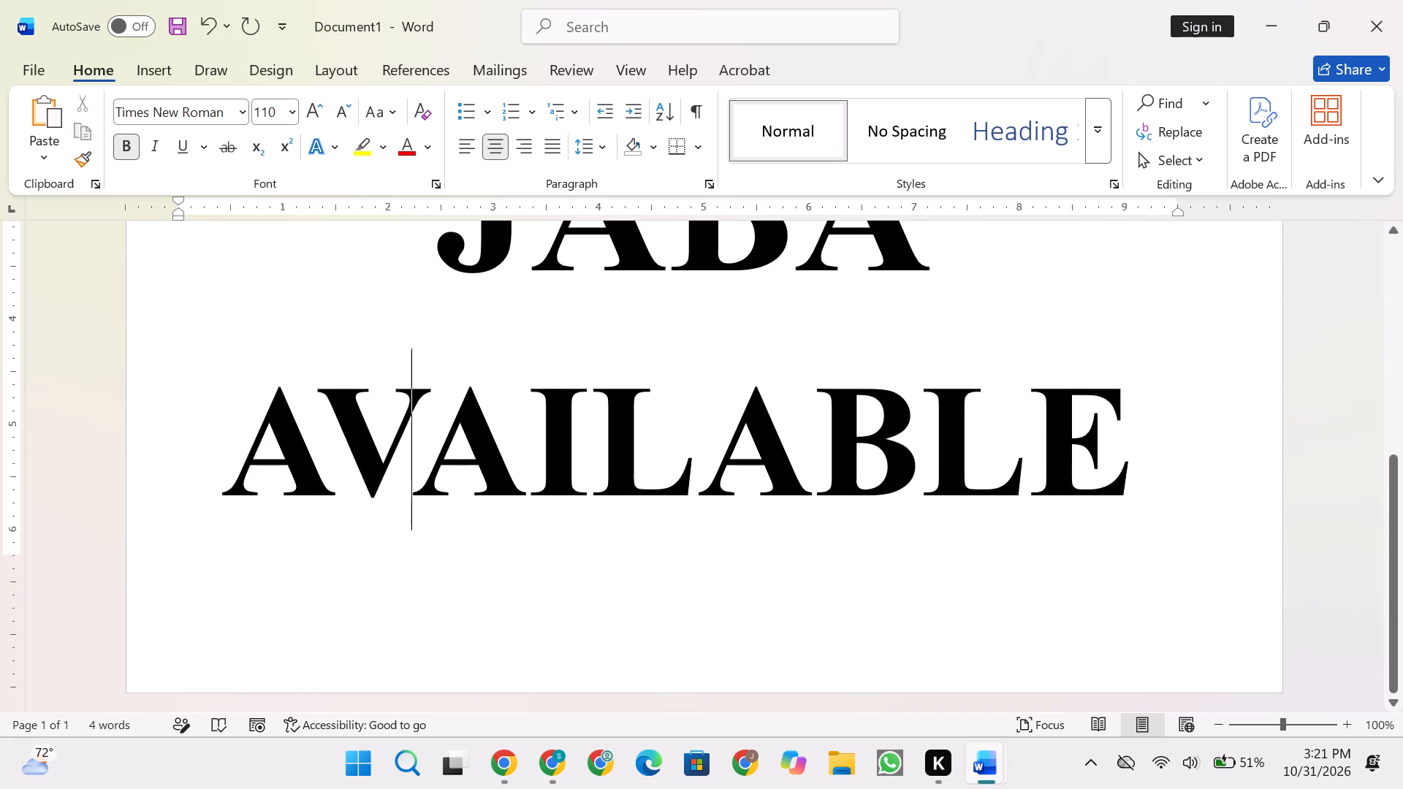
pyautogui.moveTo(262, 436); pyautogui.dragTo(1236, 445)
pyautogui.click(351, 113)
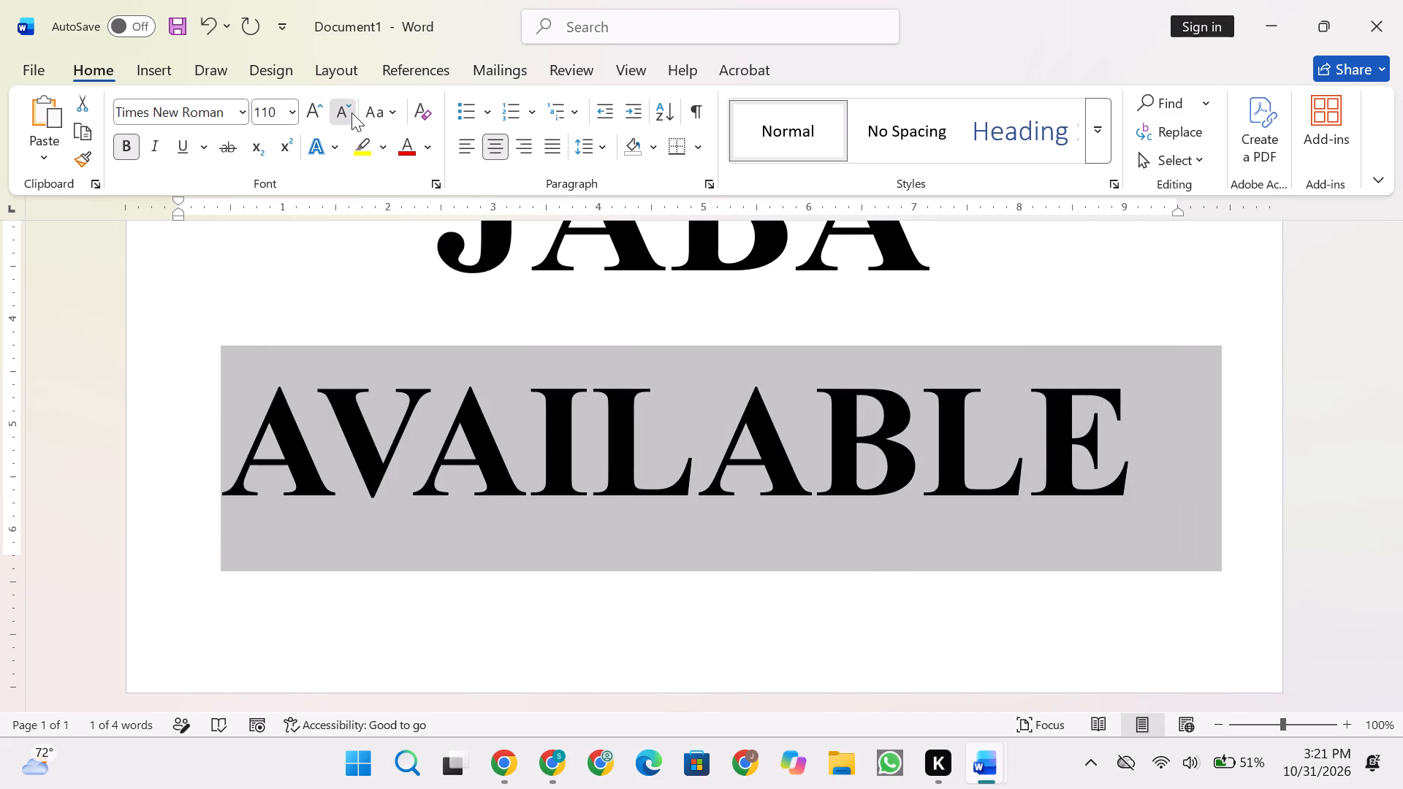
pyautogui.click(303, 103)
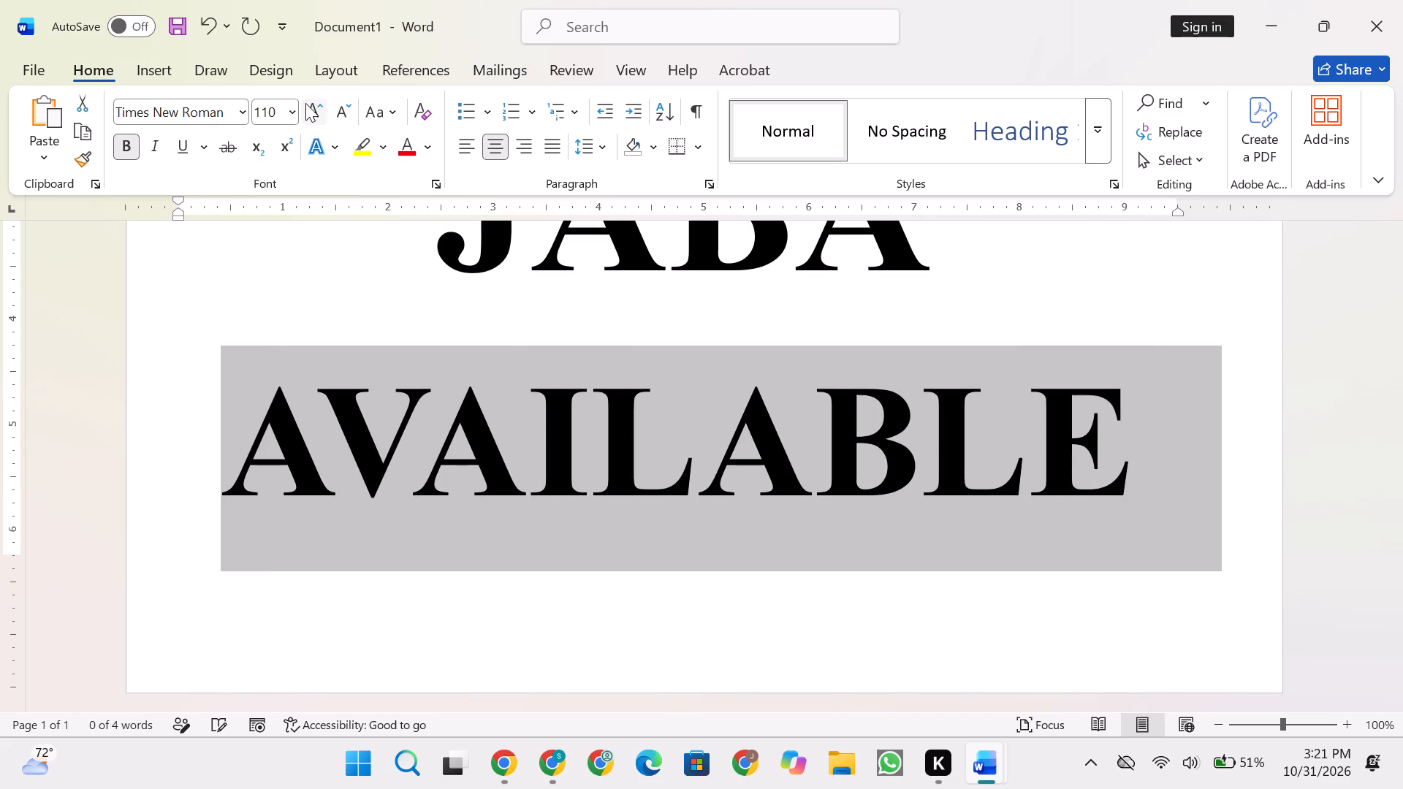
pyautogui.click(309, 105)
pyautogui.click(309, 105)
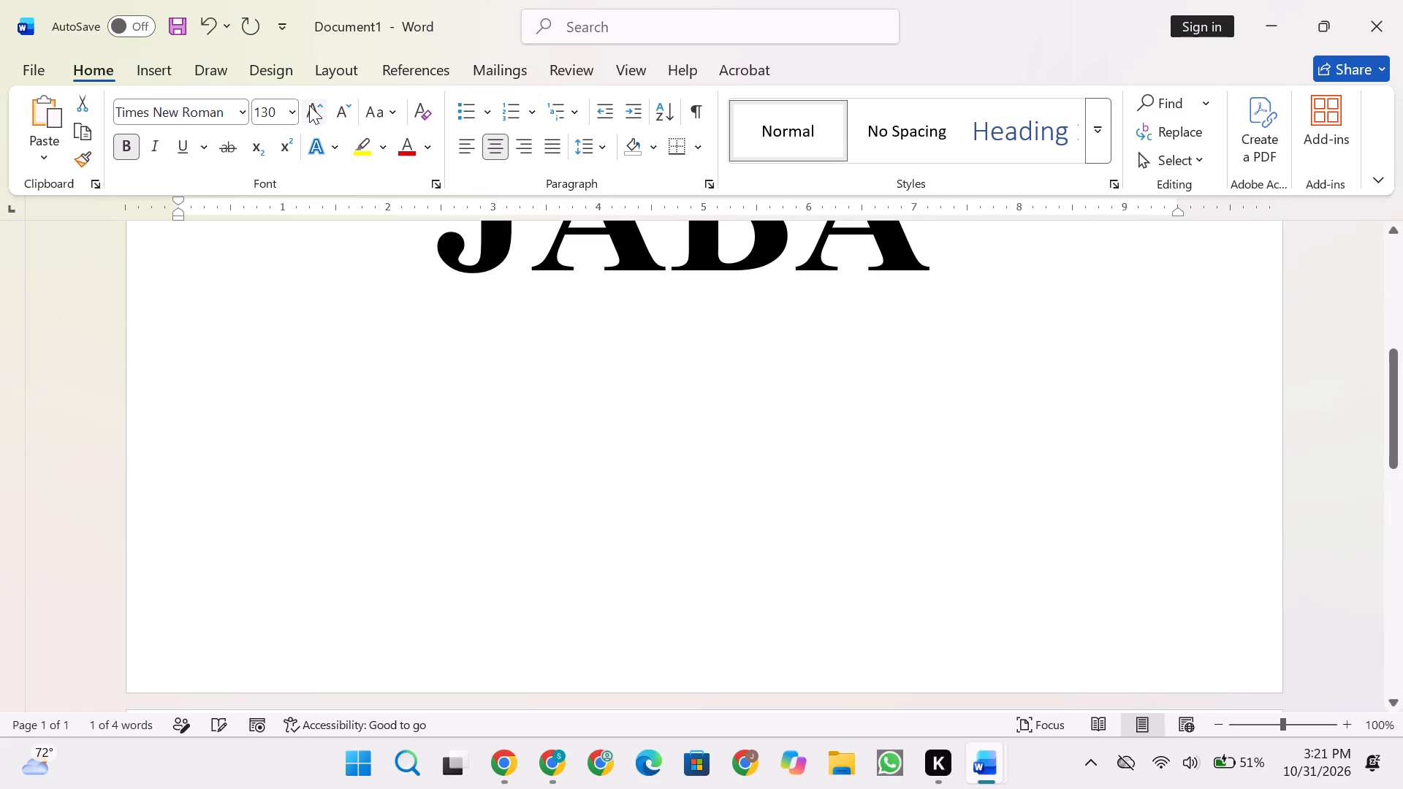
pyautogui.click(341, 107)
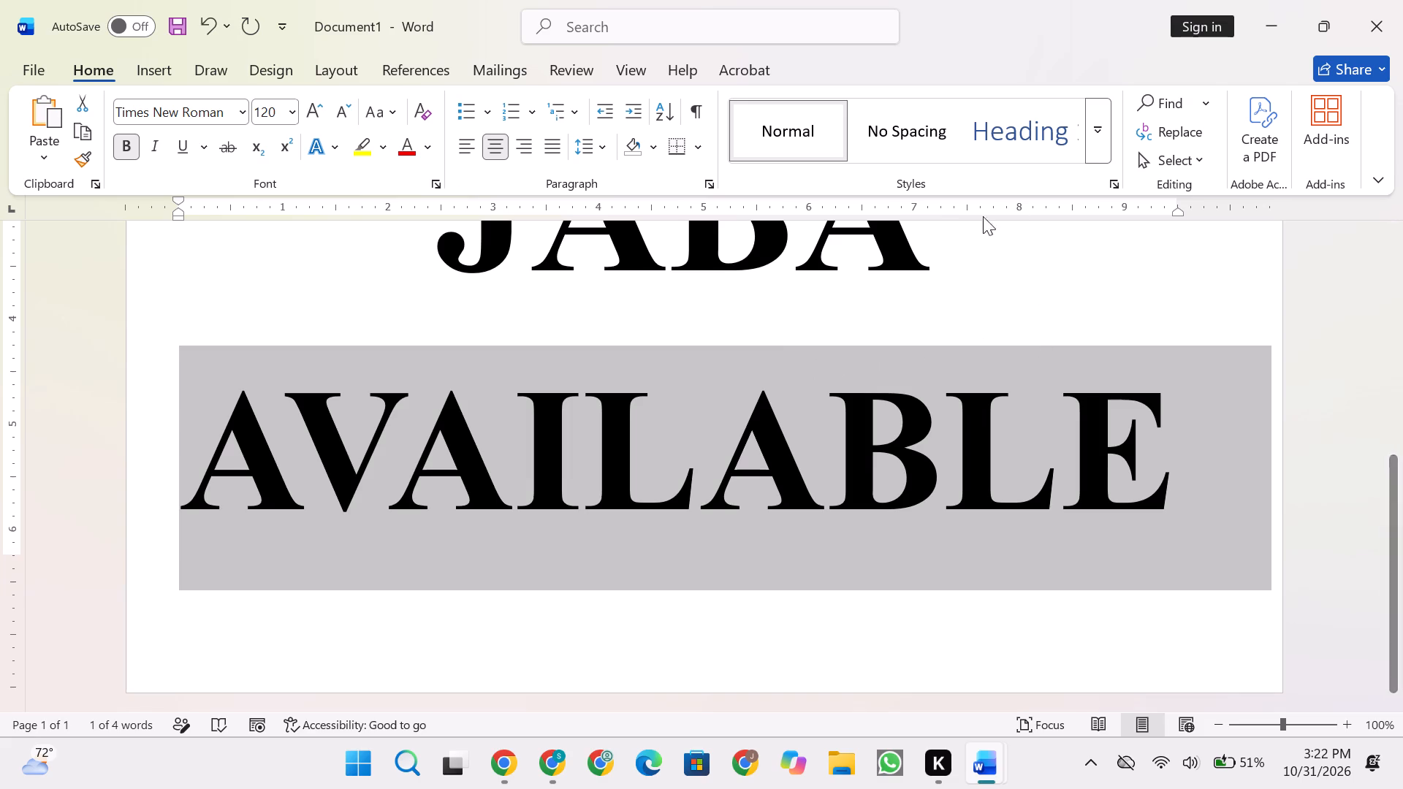
# Extend the notice paragraph's right indent to about 10 inches on the ruler.
pyautogui.moveTo(1178, 207); pyautogui.dragTo(1223, 204)
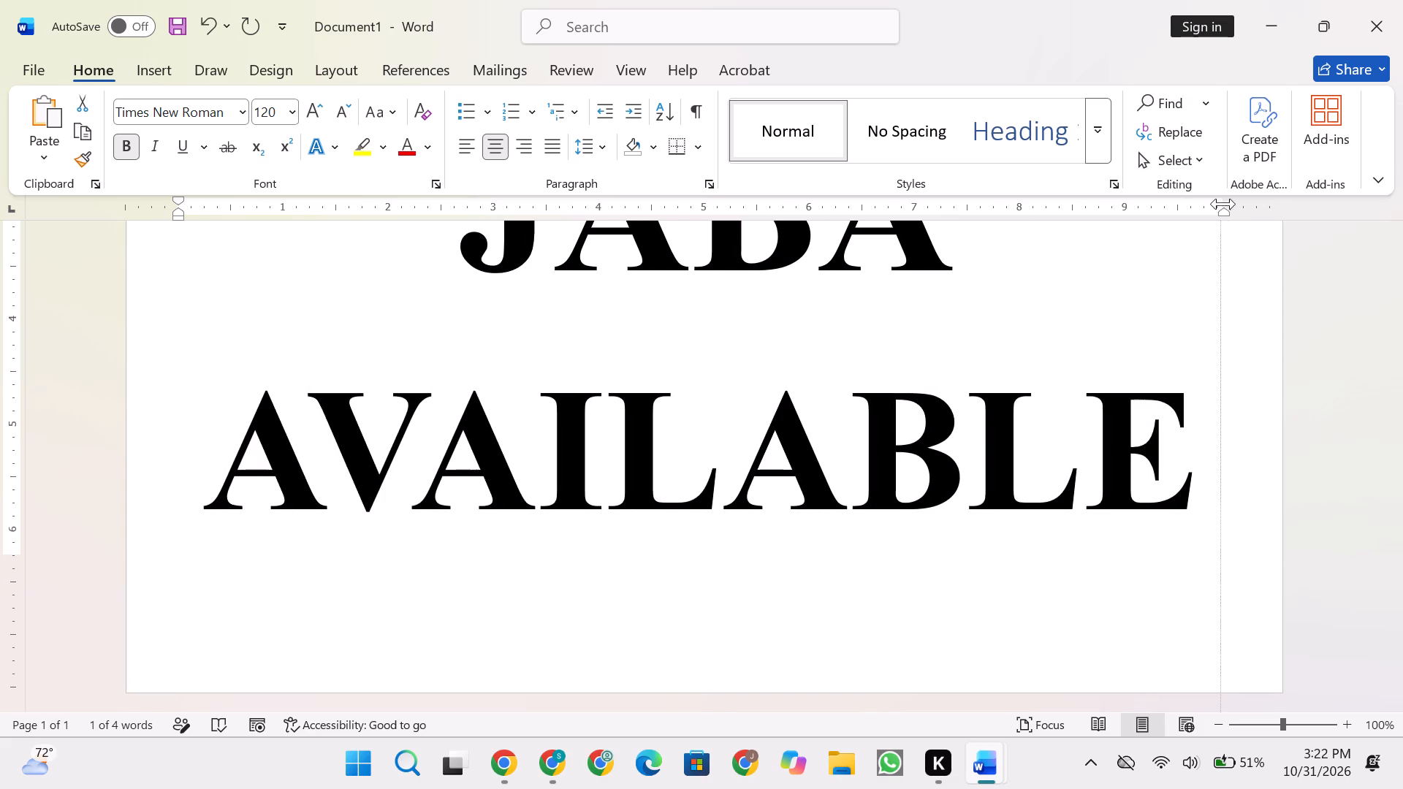
pyautogui.moveTo(1223, 204); pyautogui.dragTo(1241, 204)
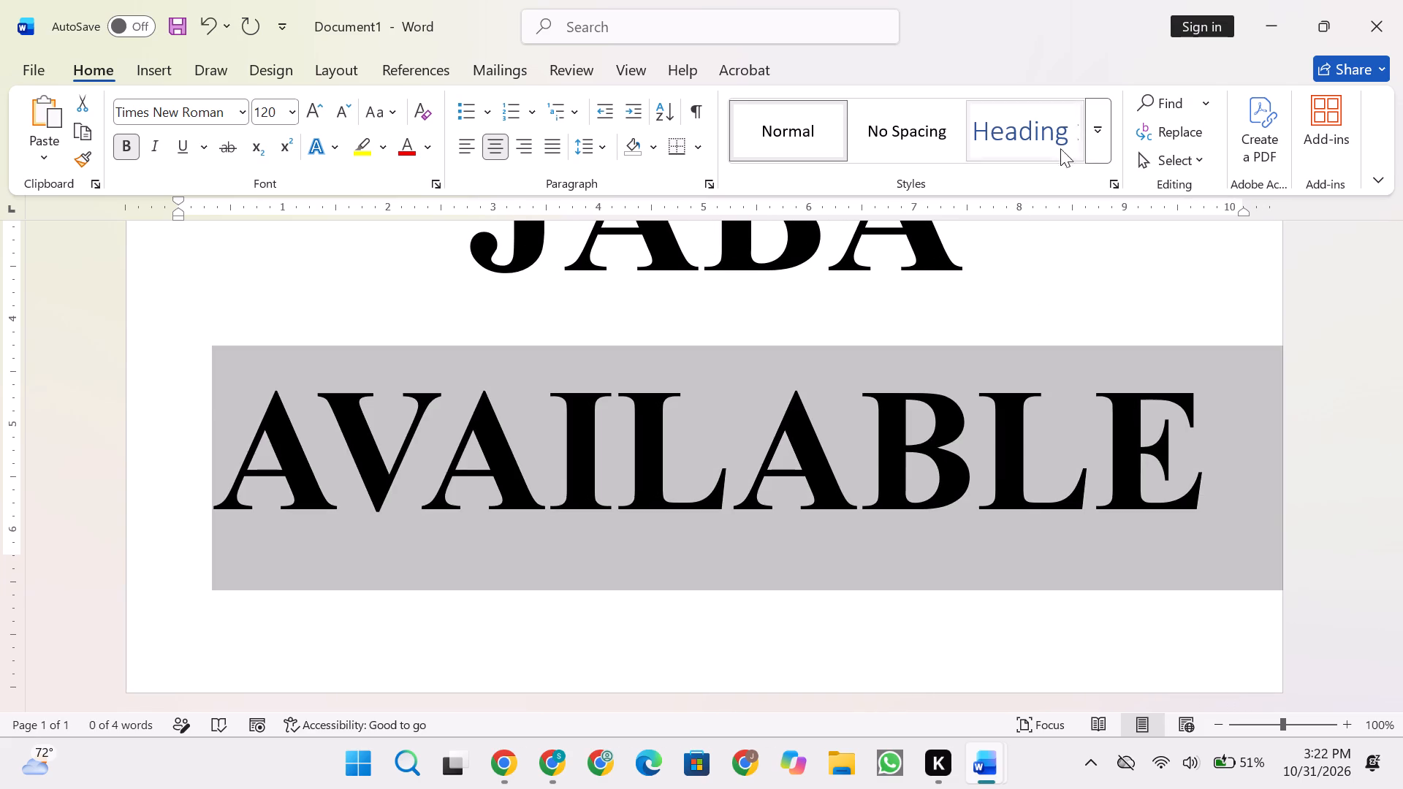
pyautogui.moveTo(1244, 202); pyautogui.dragTo(1231, 204)
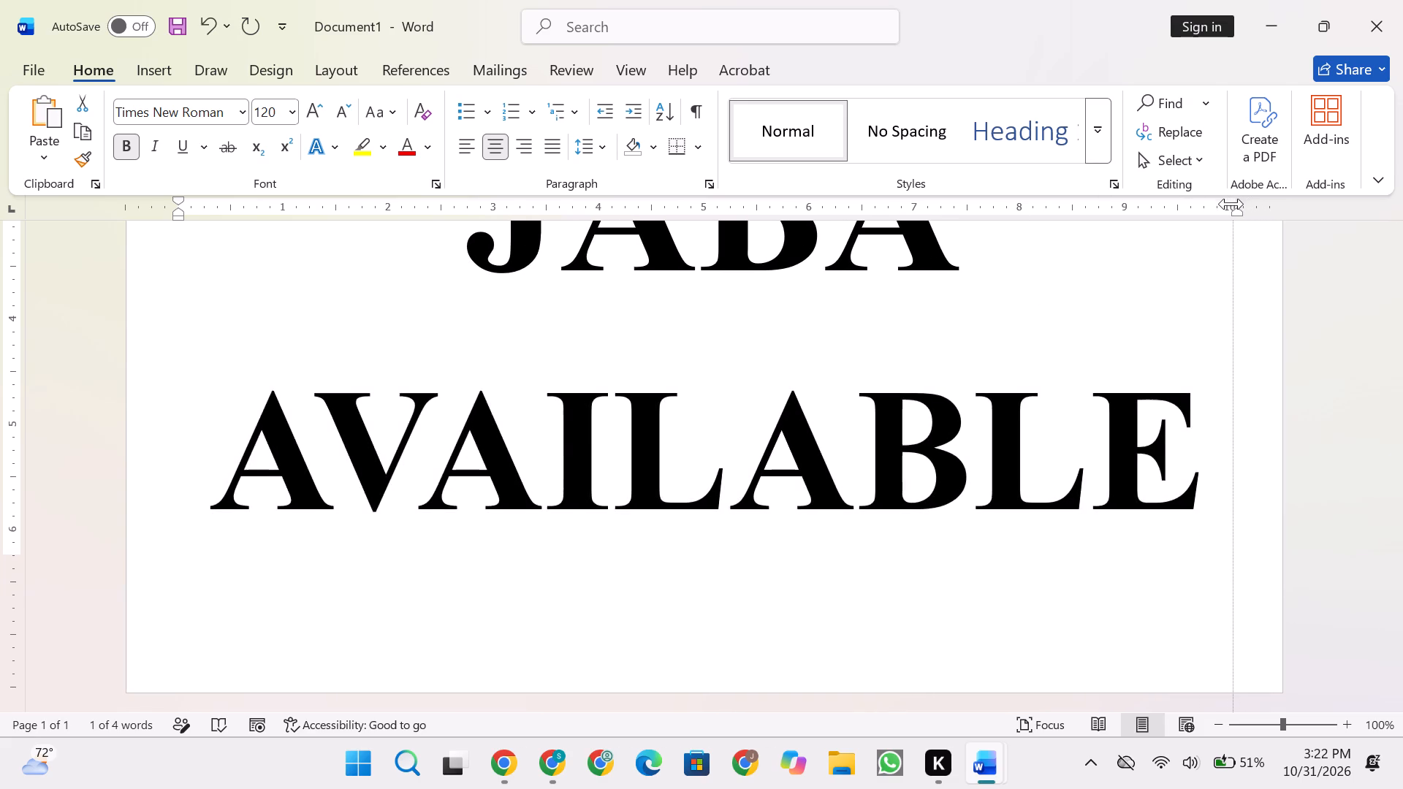
pyautogui.moveTo(1231, 204); pyautogui.dragTo(1231, 204)
# Check the notice's page layout in the print preview and return to the document.
pyautogui.scroll(7, 1231, 384)
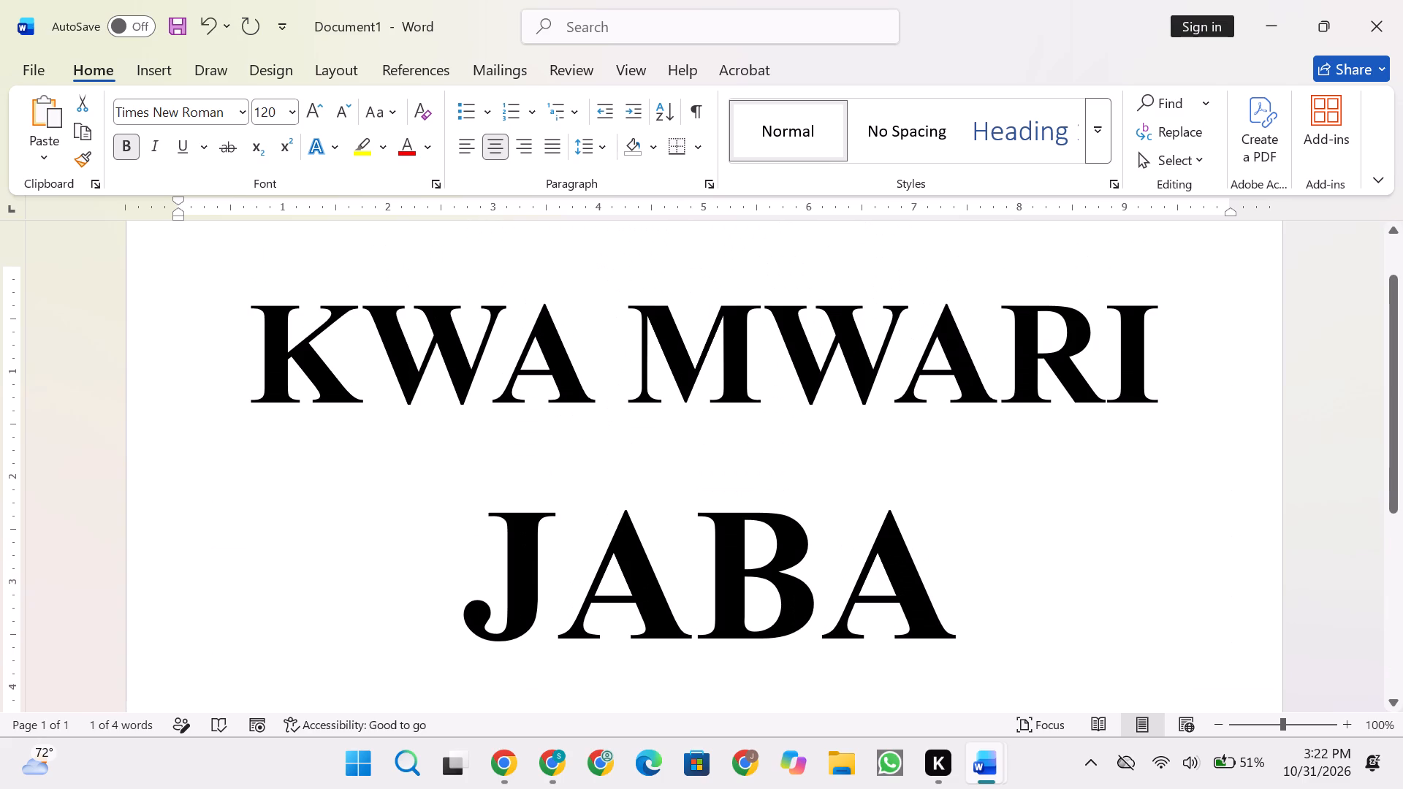
pyautogui.hotkey('ctrl', 'p')
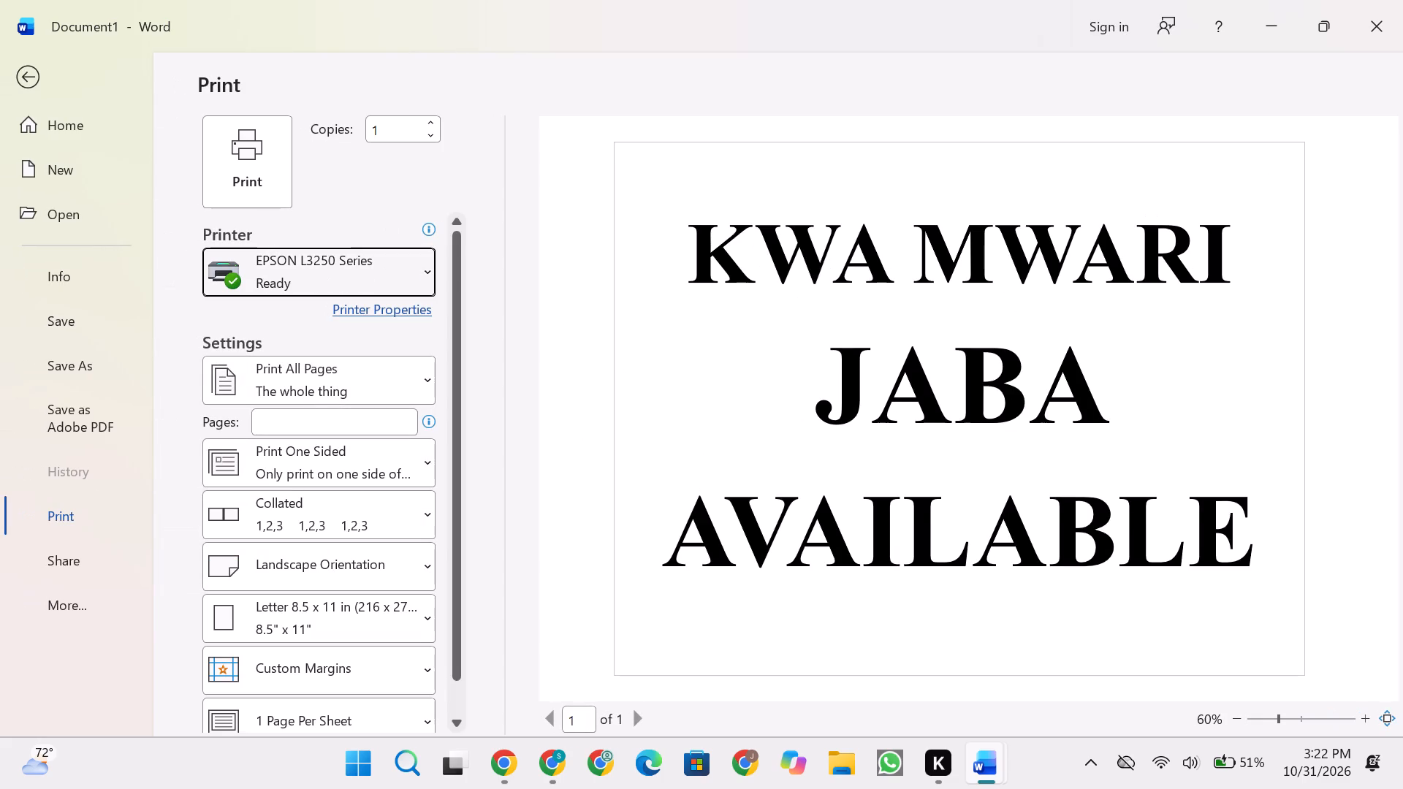
pyautogui.click(20, 77)
# Set the line spacing of the whole "KWA MWARI JABA AVAILABLE" notice to 1.0.
pyautogui.scroll(4, 303, 291)
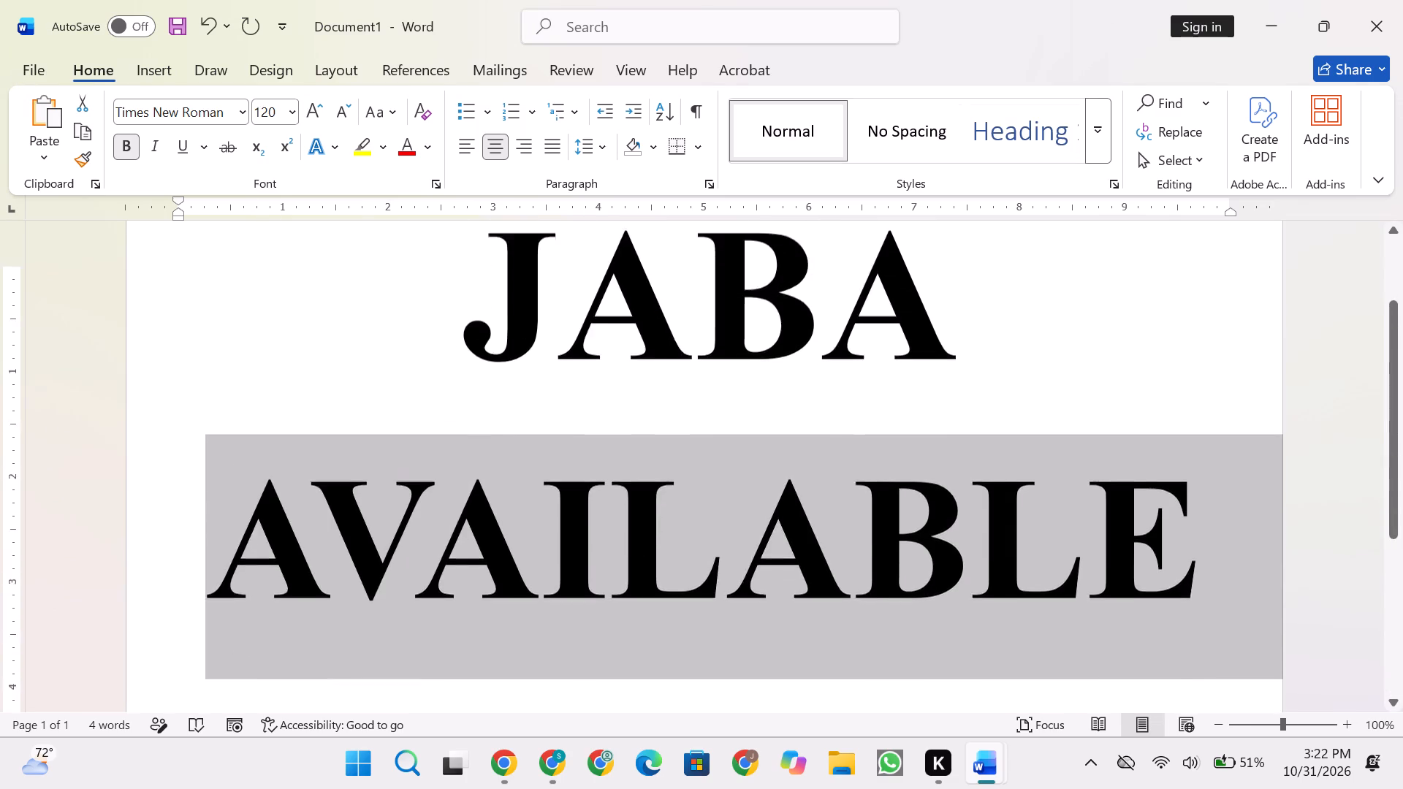
pyautogui.scroll(9, 326, 316)
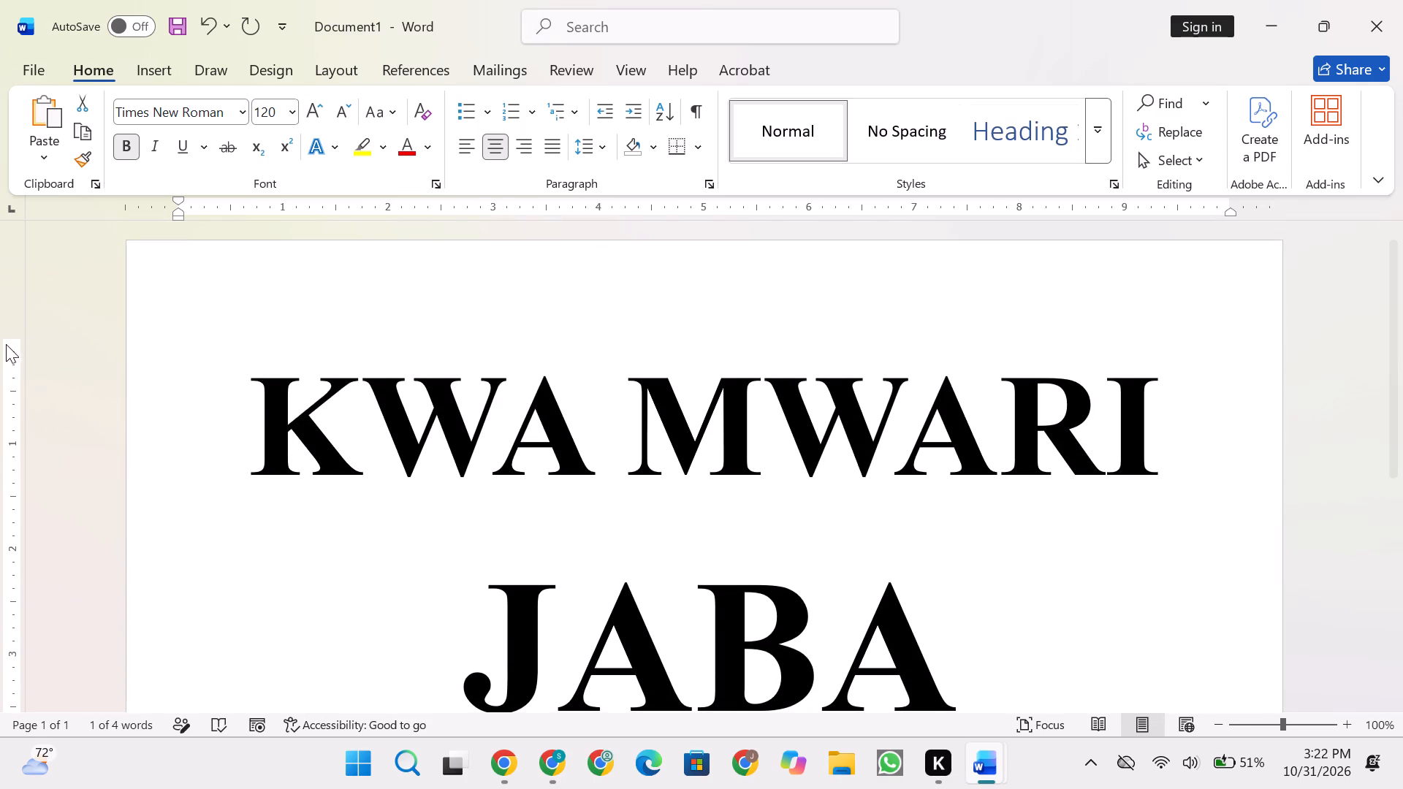
pyautogui.click(9, 340)
pyautogui.scroll(-5, 354, 403)
pyautogui.click(355, 403)
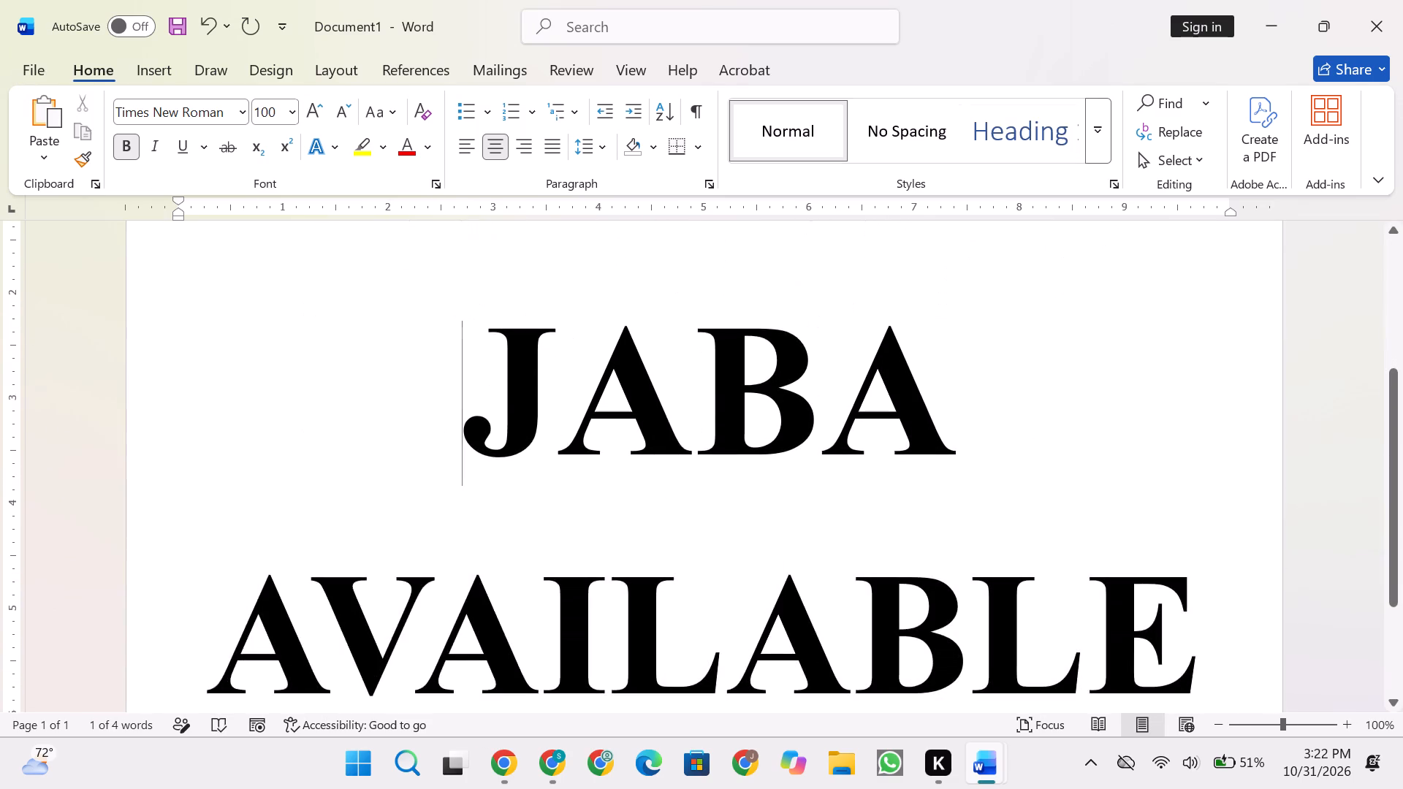
pyautogui.scroll(6, 355, 403)
pyautogui.scroll(-4, 519, 498)
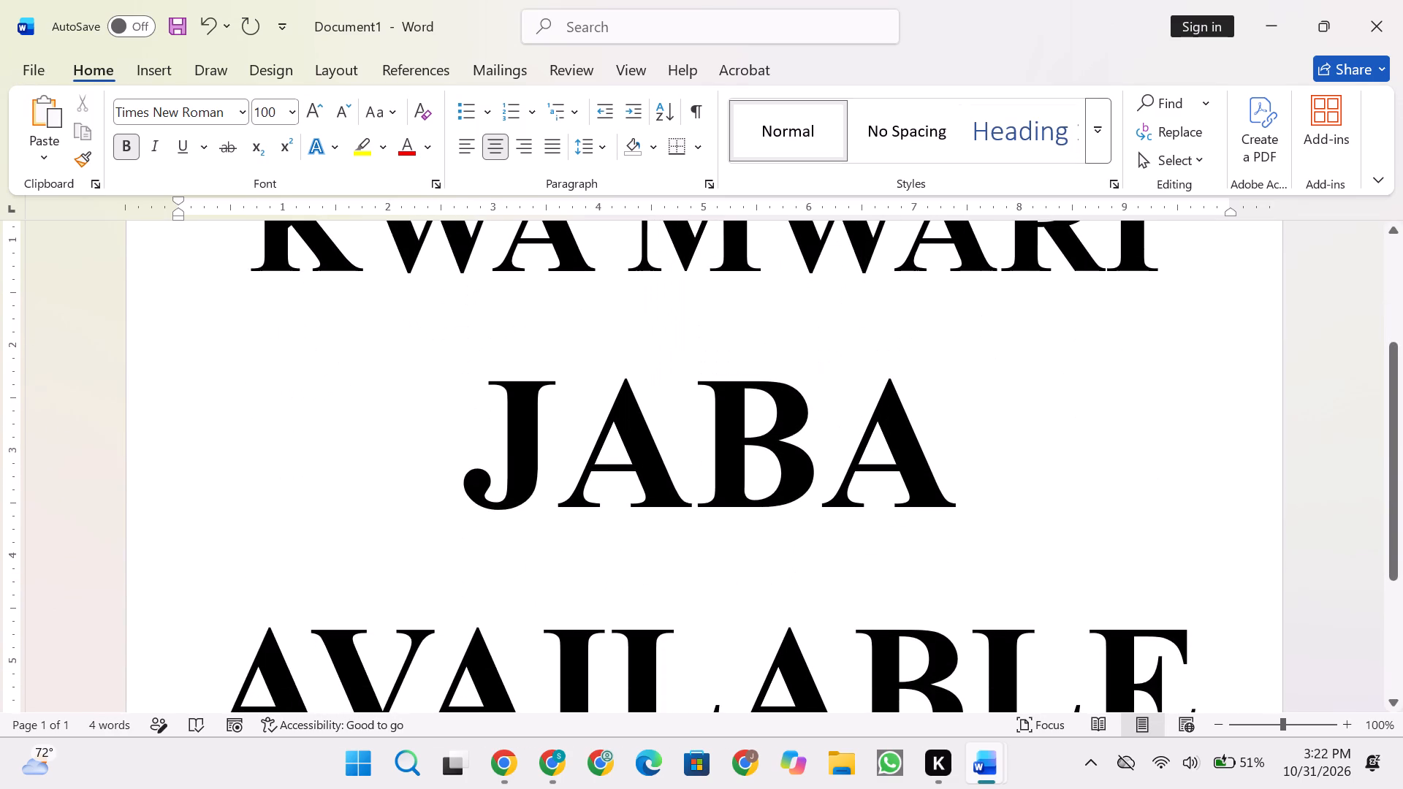
pyautogui.hotkey('ctrl', 'a')
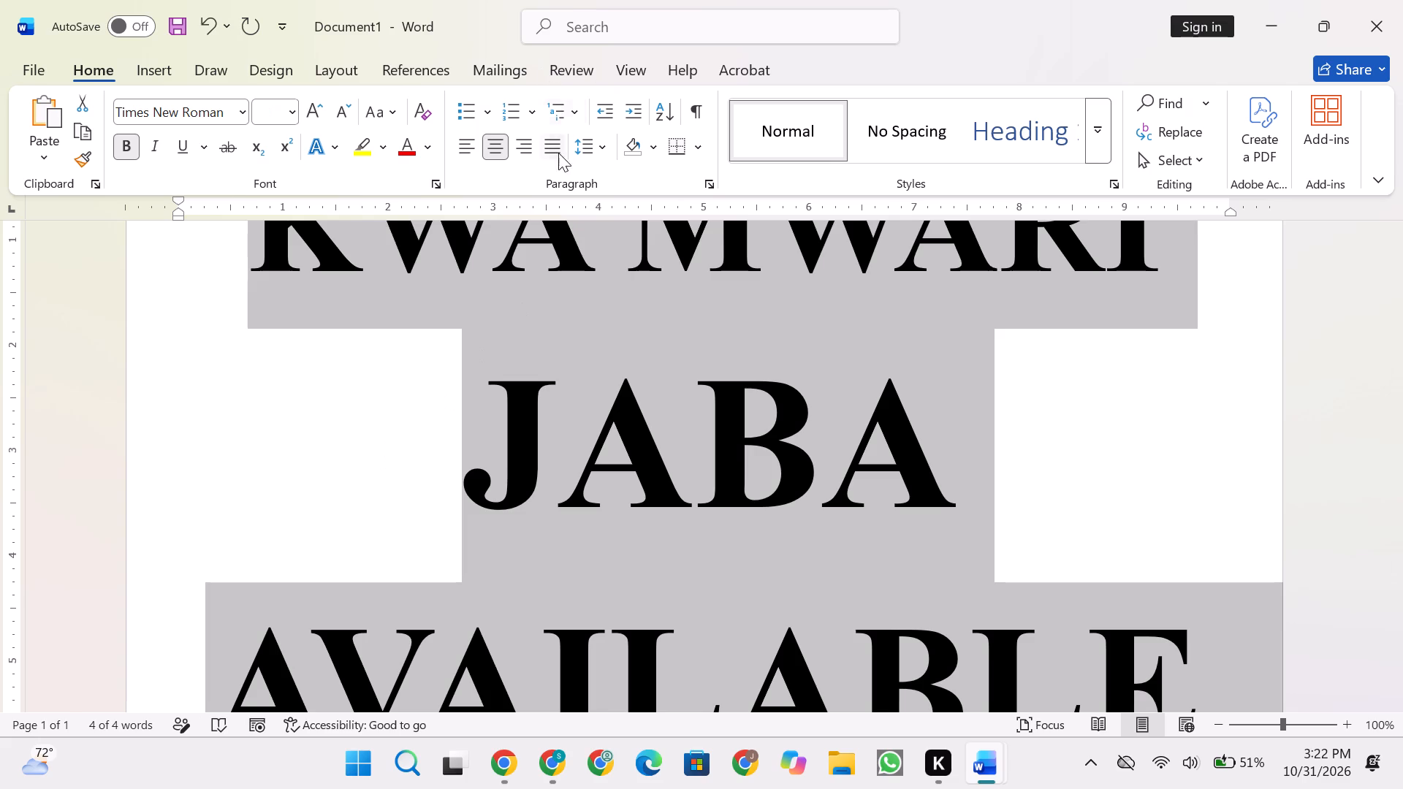
pyautogui.click(598, 150)
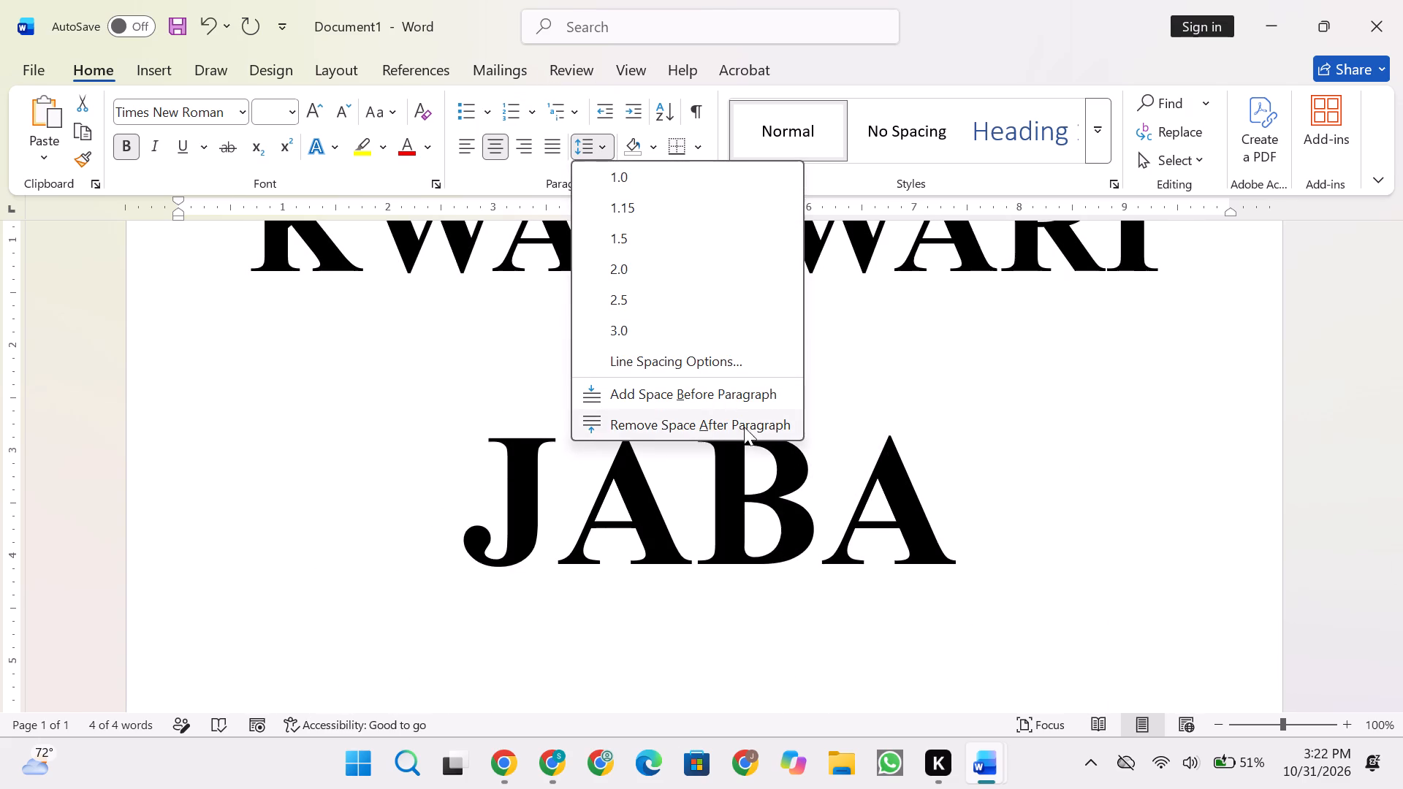
pyautogui.click(646, 188)
pyautogui.scroll(-3, 751, 338)
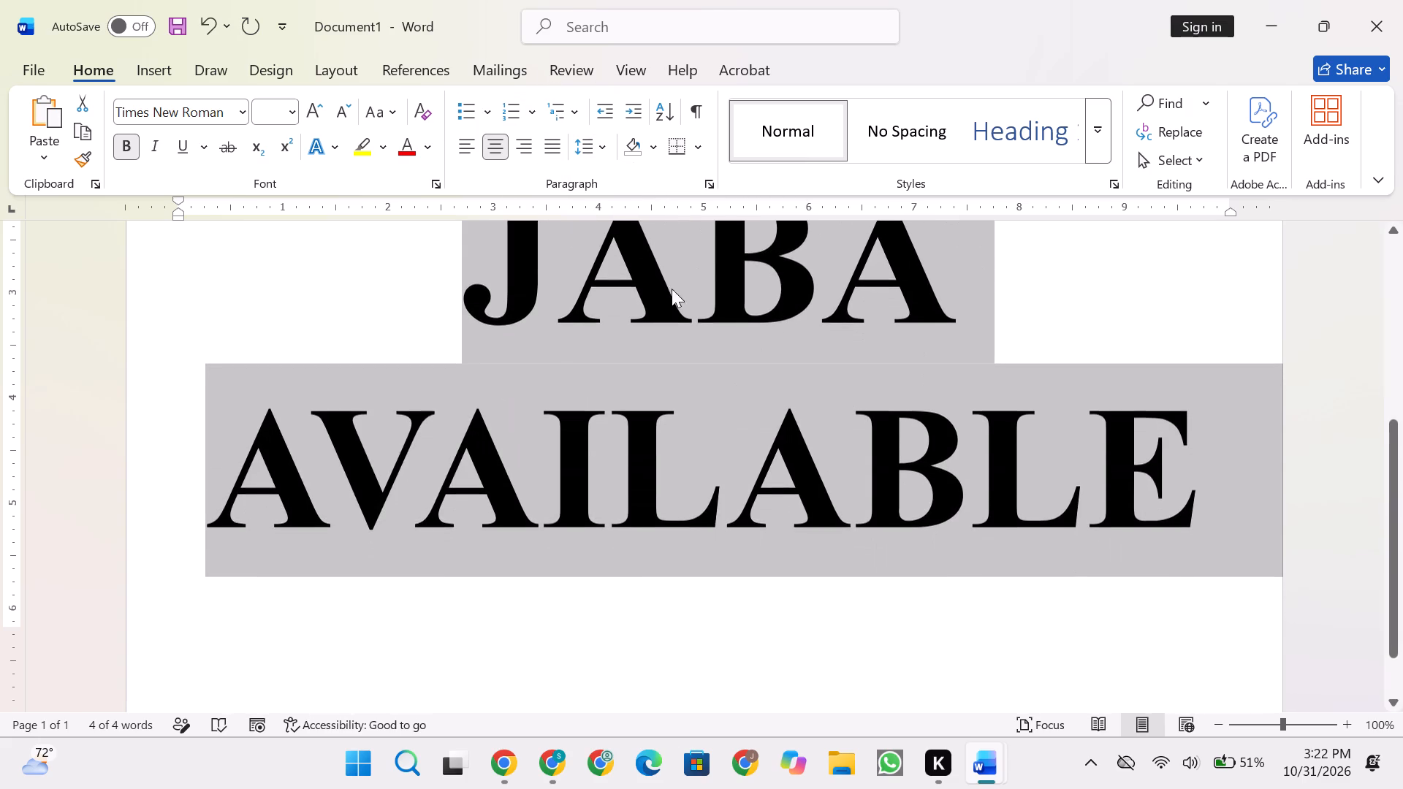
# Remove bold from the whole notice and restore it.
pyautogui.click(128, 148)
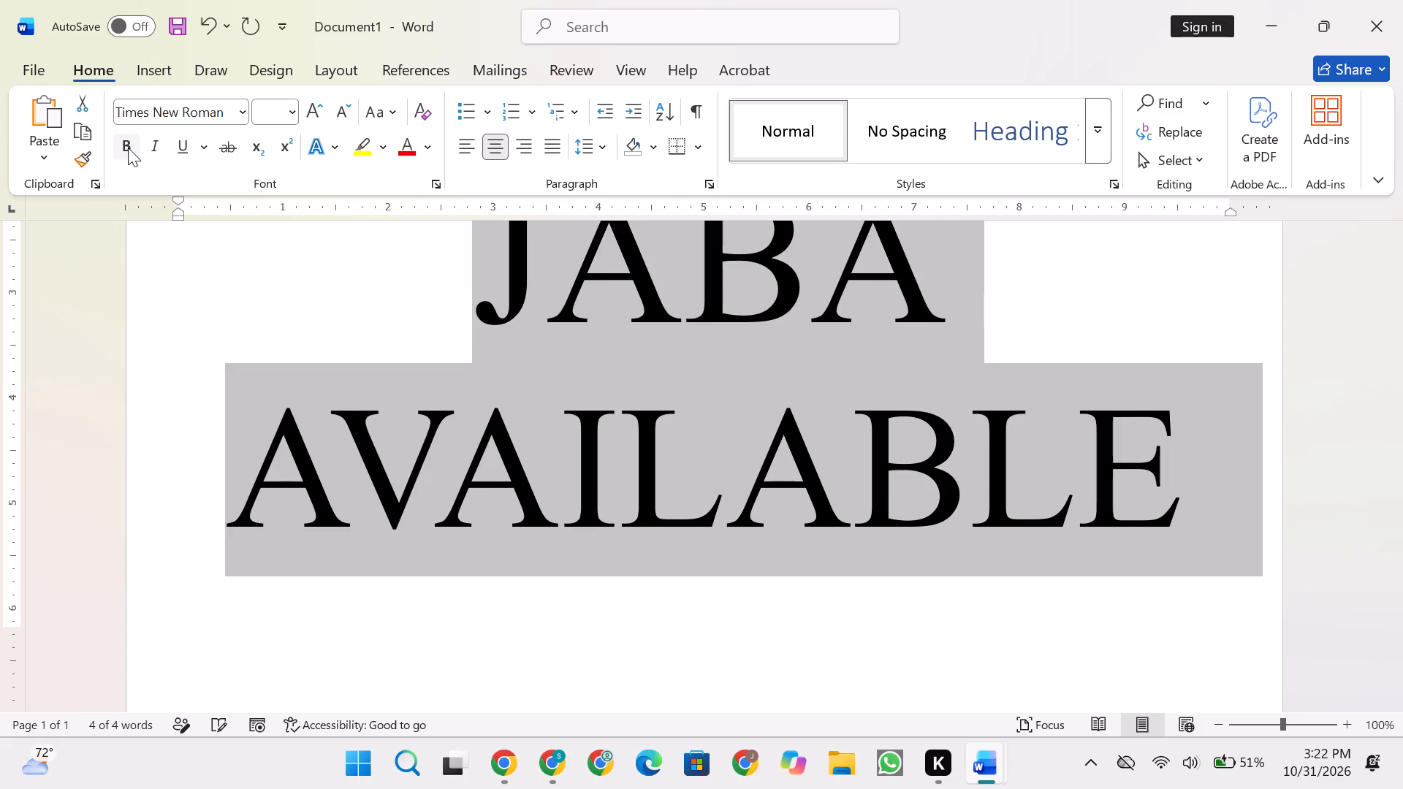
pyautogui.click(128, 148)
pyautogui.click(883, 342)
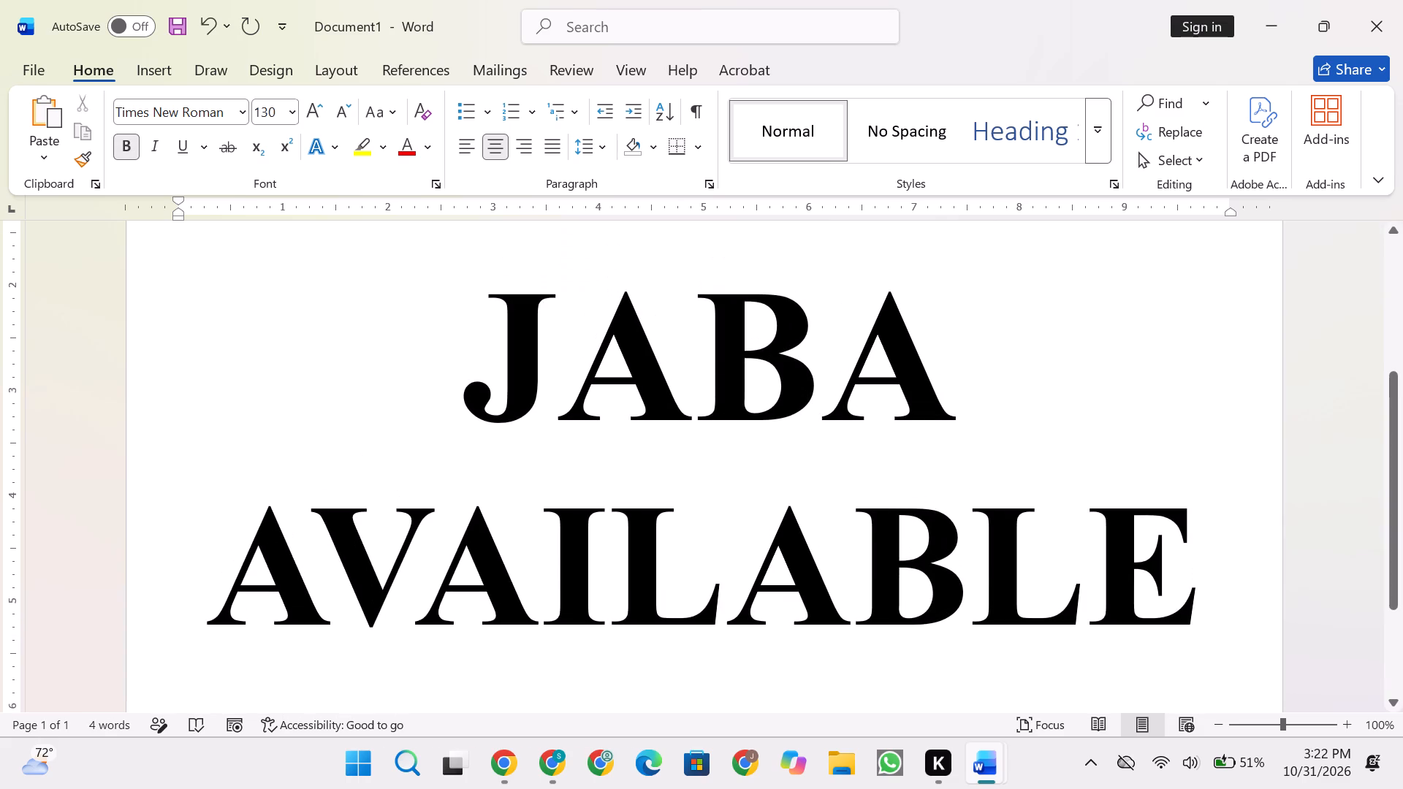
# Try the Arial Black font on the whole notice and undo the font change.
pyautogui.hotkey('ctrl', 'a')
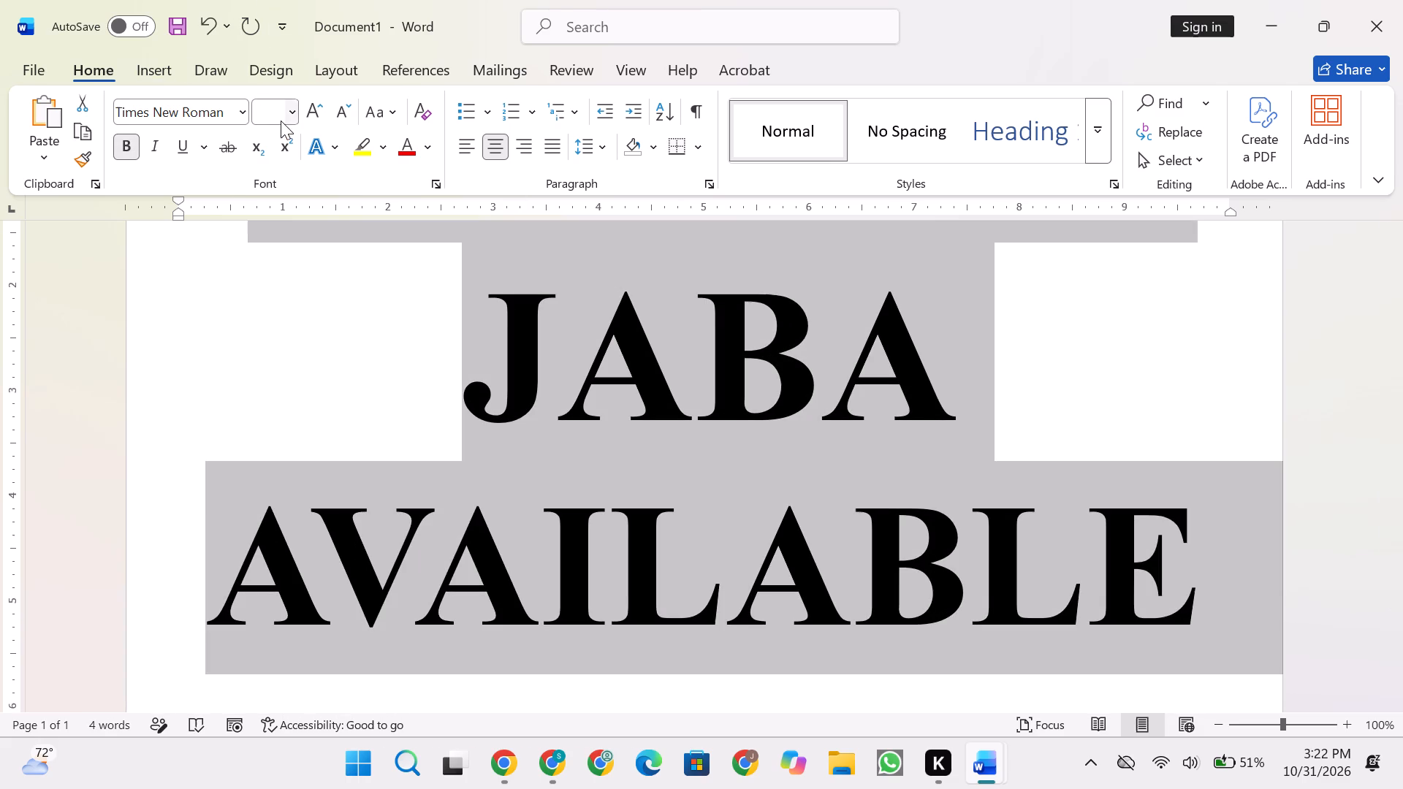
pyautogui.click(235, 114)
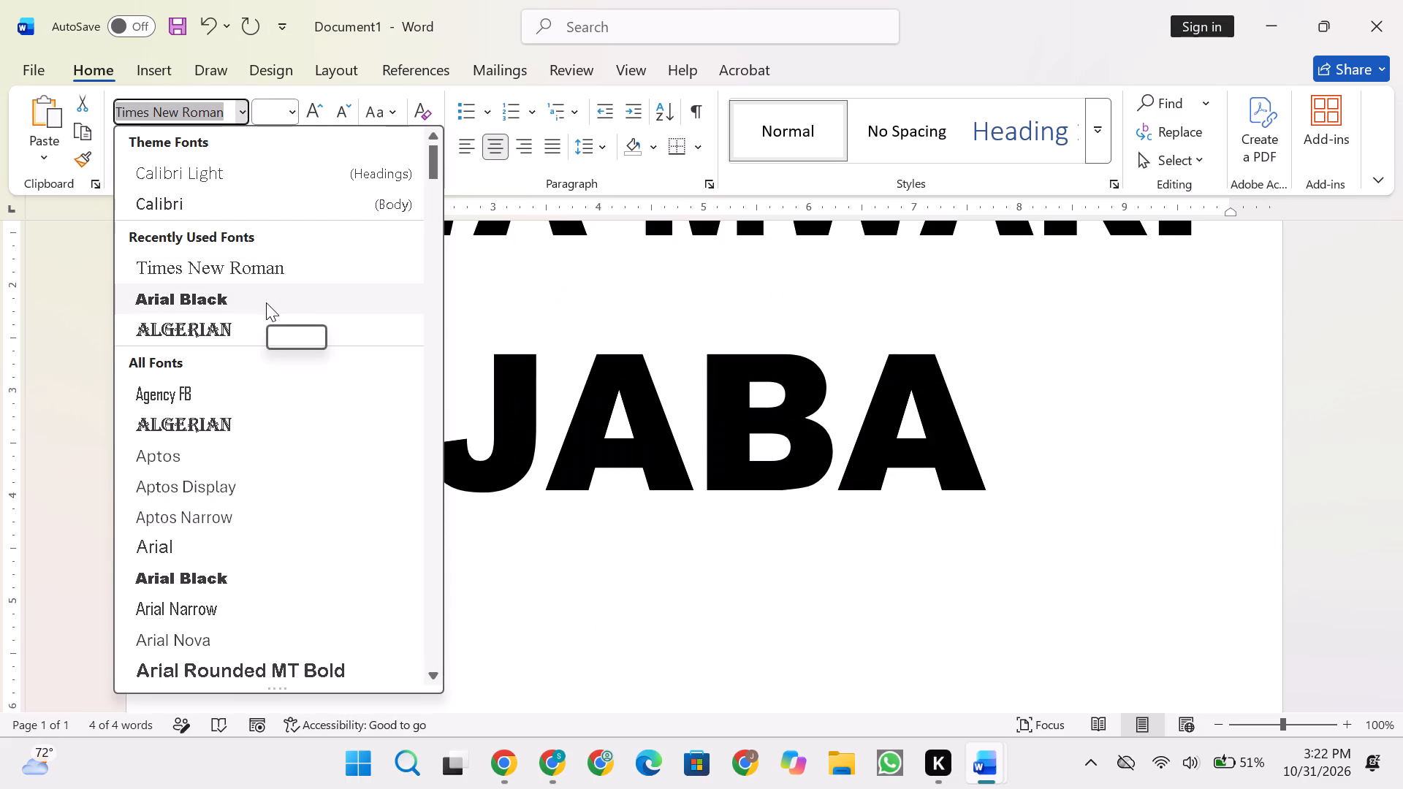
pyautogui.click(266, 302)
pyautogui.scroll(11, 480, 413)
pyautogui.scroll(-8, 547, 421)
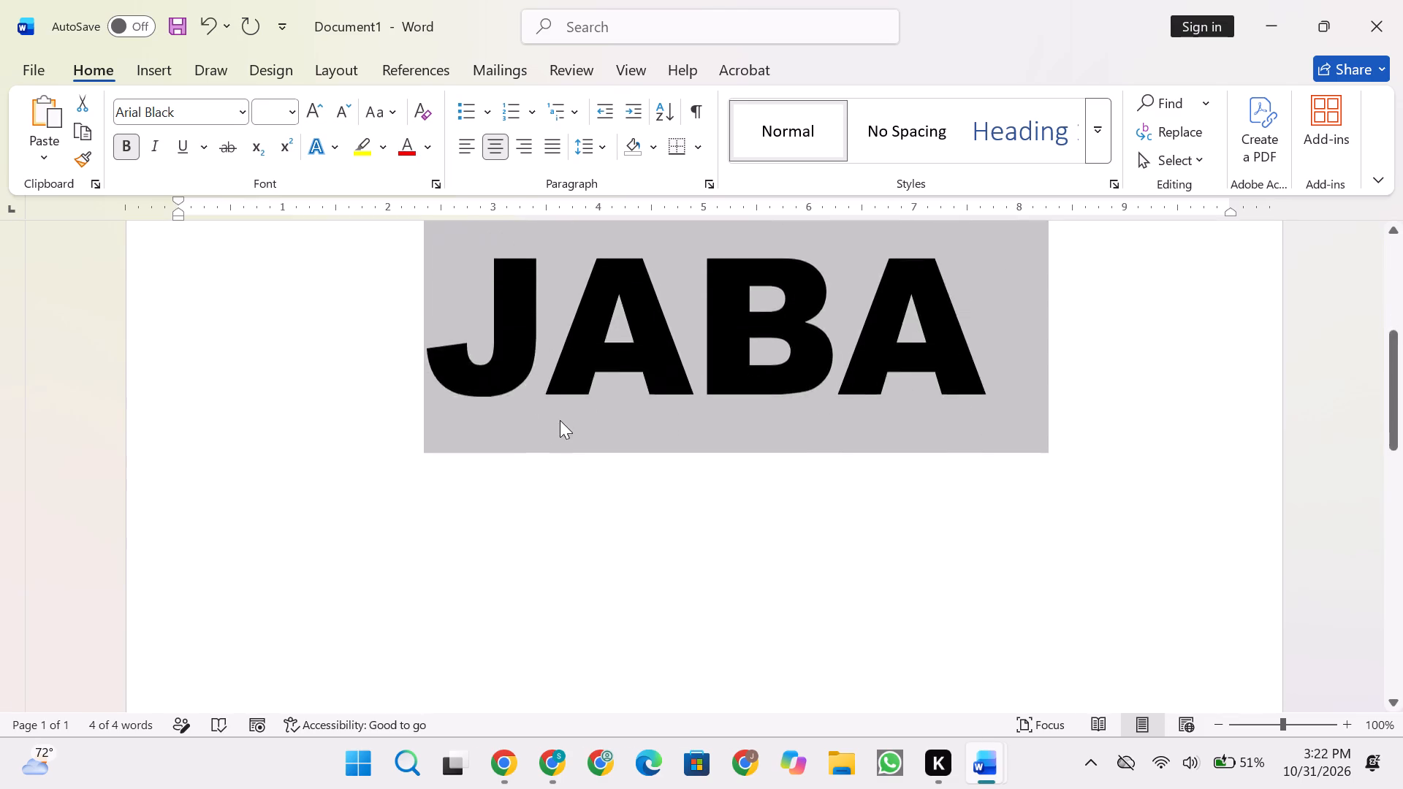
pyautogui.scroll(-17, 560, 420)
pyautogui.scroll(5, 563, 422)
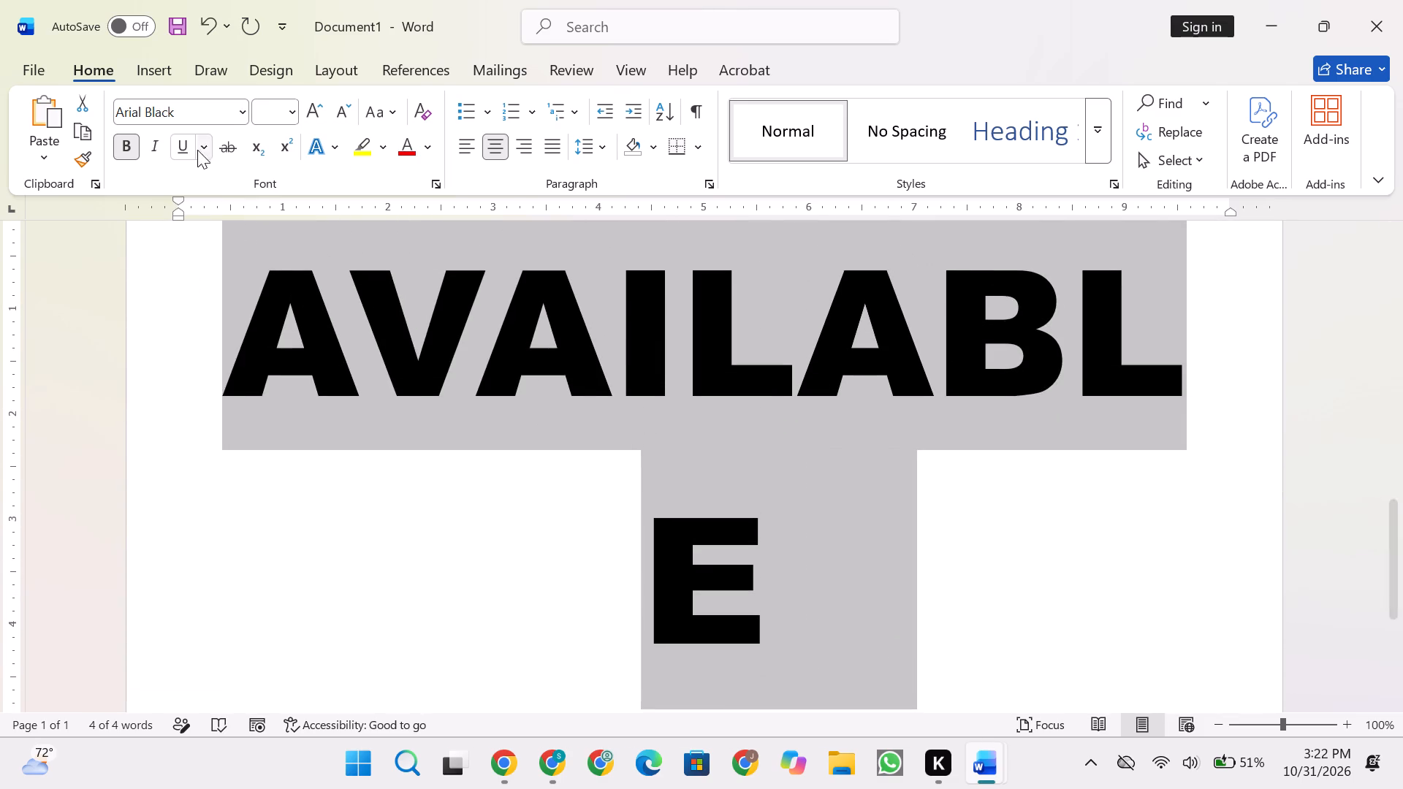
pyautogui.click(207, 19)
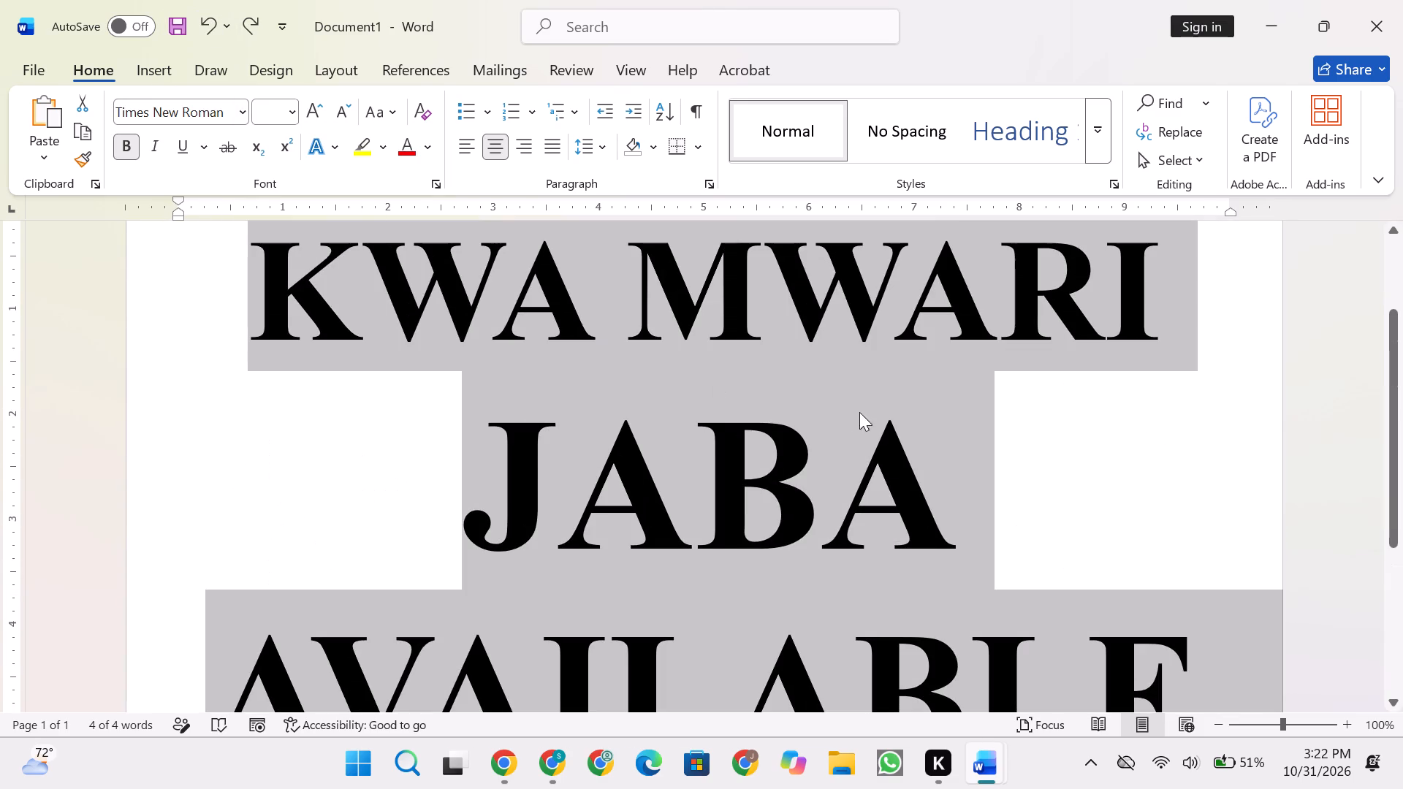
# Review the notice's layout in the document and print preview, and return to editing.
pyautogui.click(993, 453)
pyautogui.scroll(5, 995, 454)
pyautogui.scroll(-14, 995, 454)
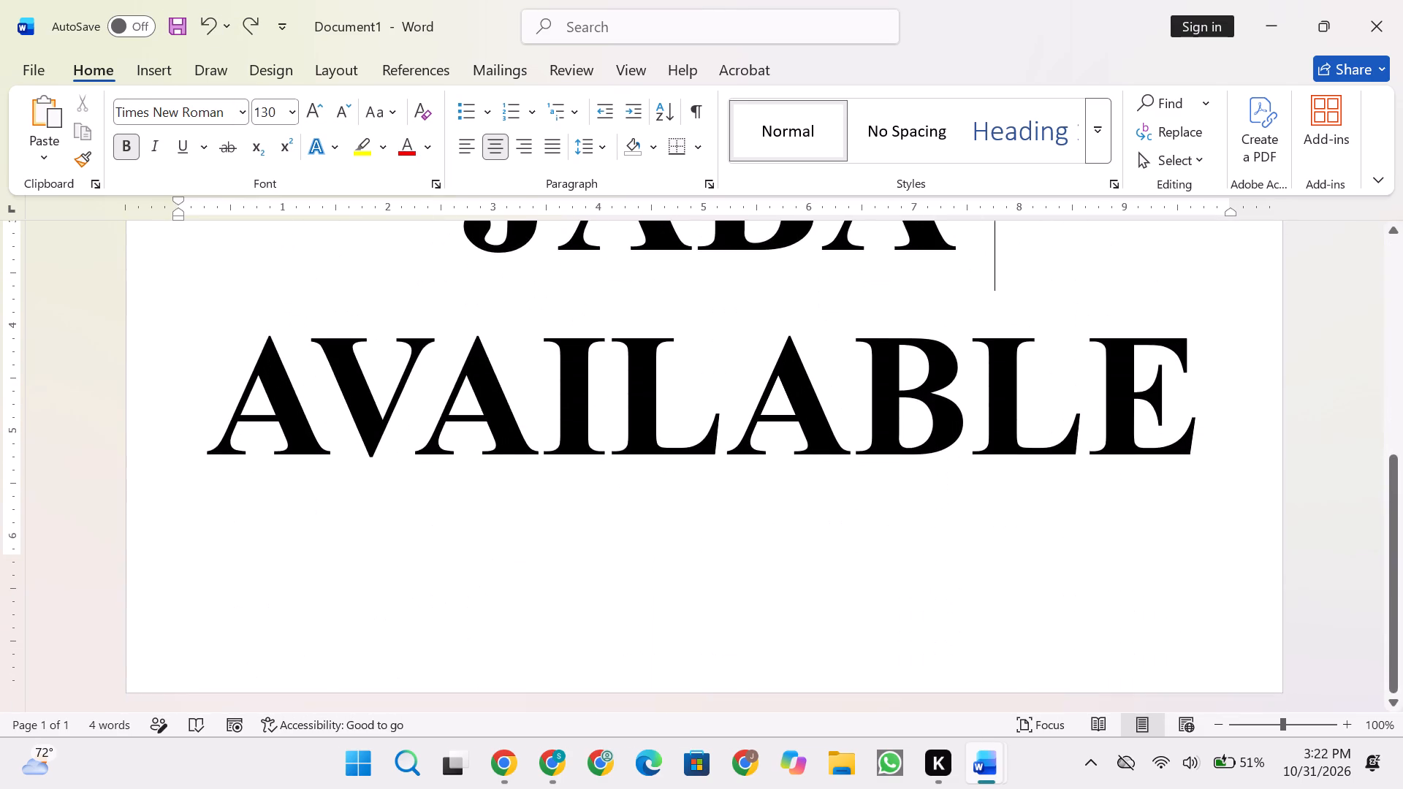
pyautogui.scroll(3, 995, 455)
pyautogui.hotkey('ctrl', 'p')
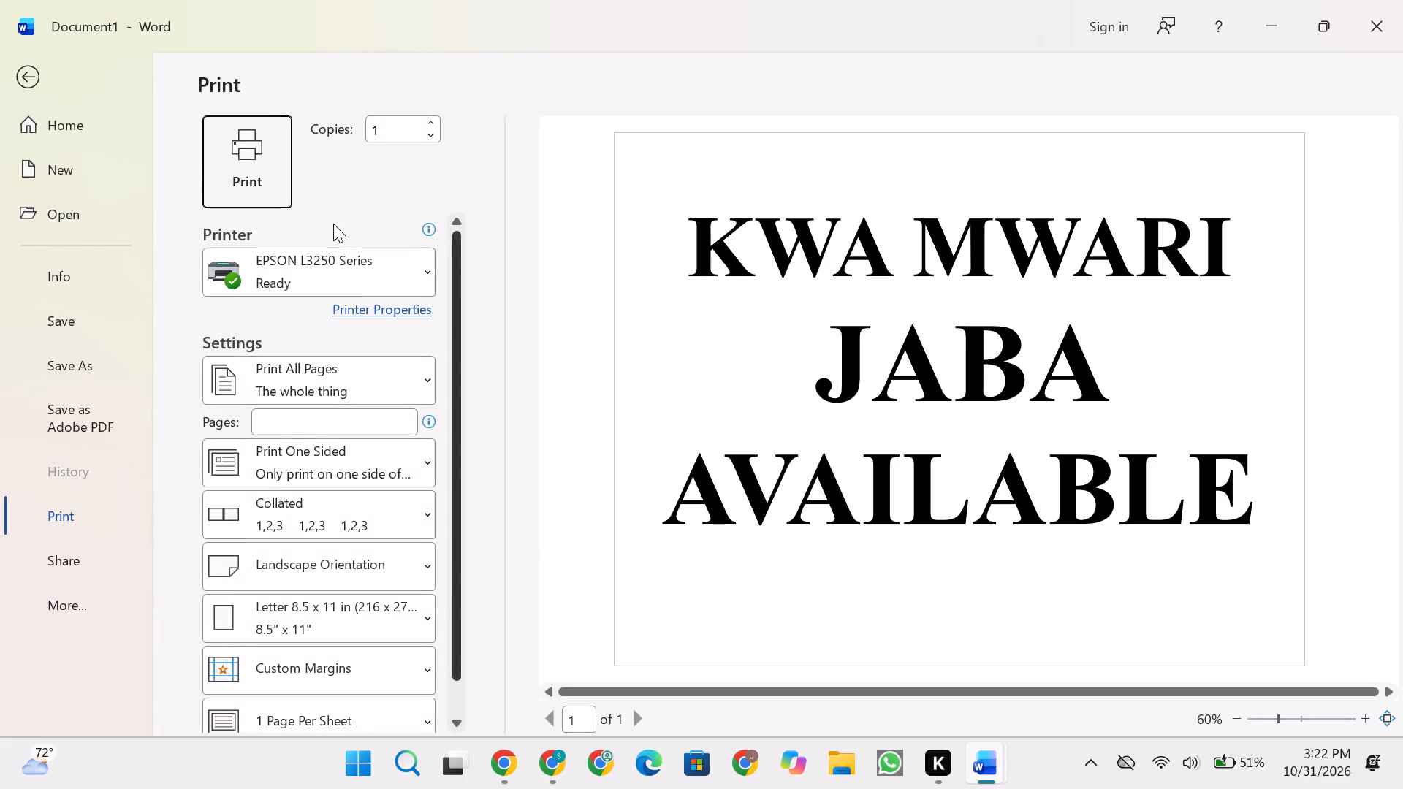
pyautogui.click(29, 85)
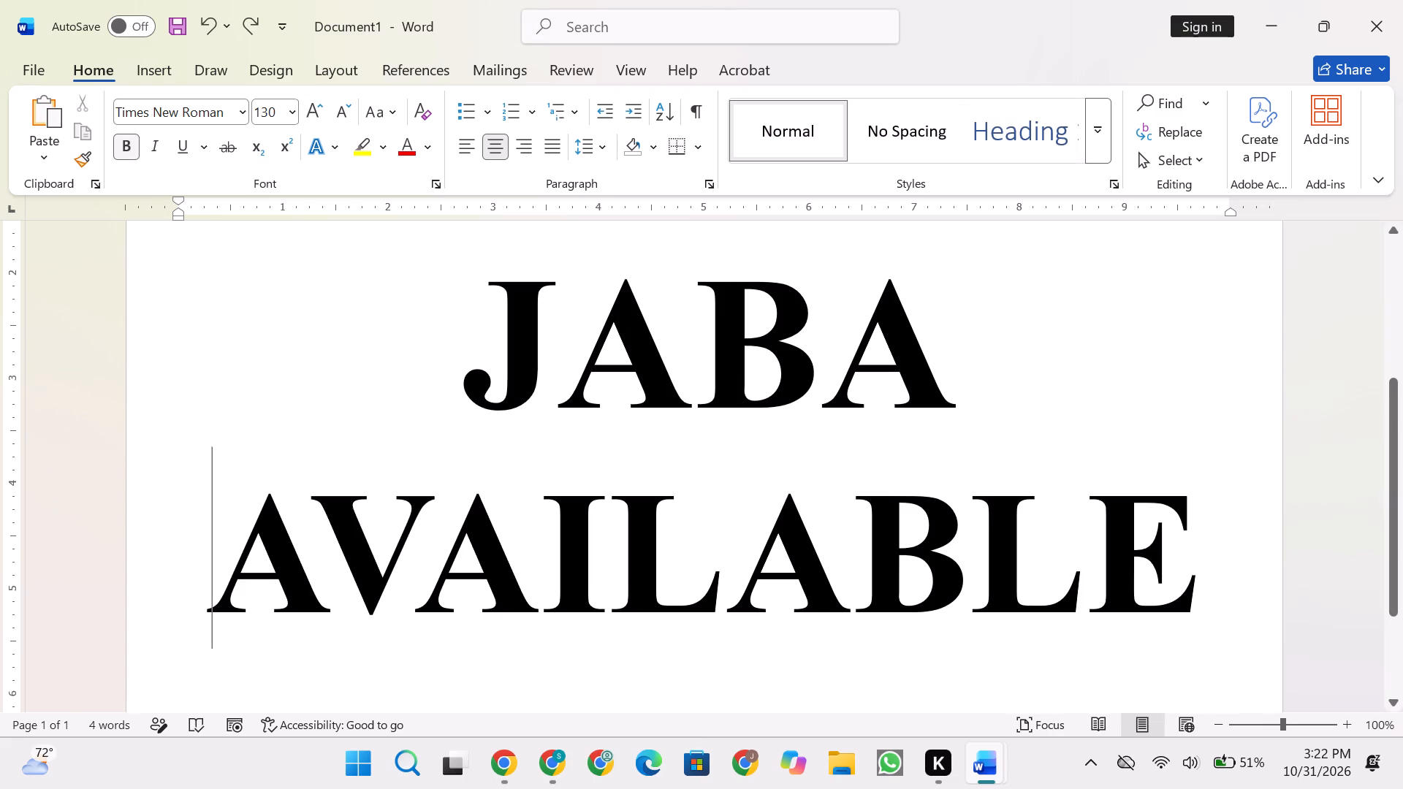
# Enlarge the "KWA MWARI" line to font size 110 and check the fit of the whole notice on the page.
pyautogui.scroll(4, 95, 248)
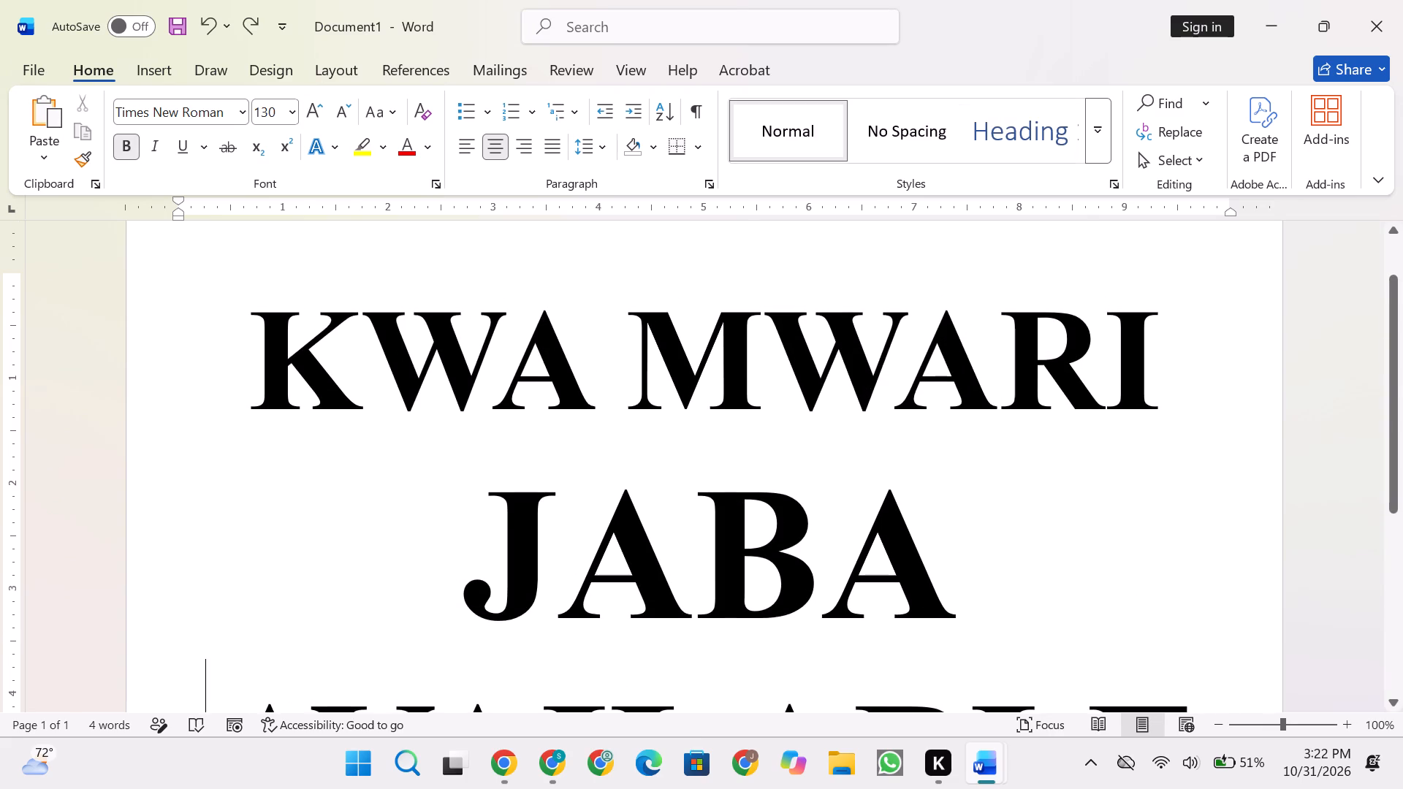
pyautogui.moveTo(269, 382); pyautogui.dragTo(1076, 422)
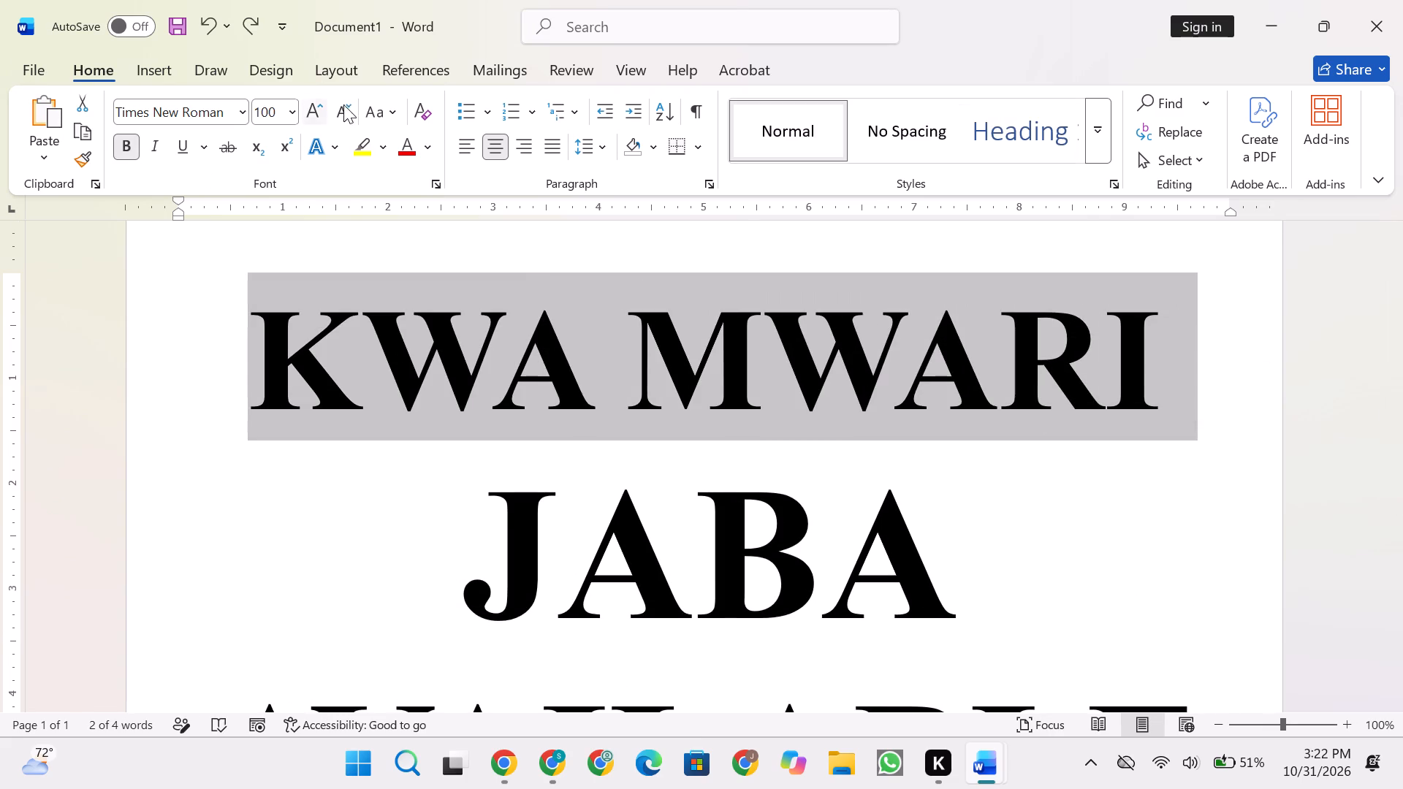
pyautogui.click(319, 106)
pyautogui.scroll(-4, 685, 354)
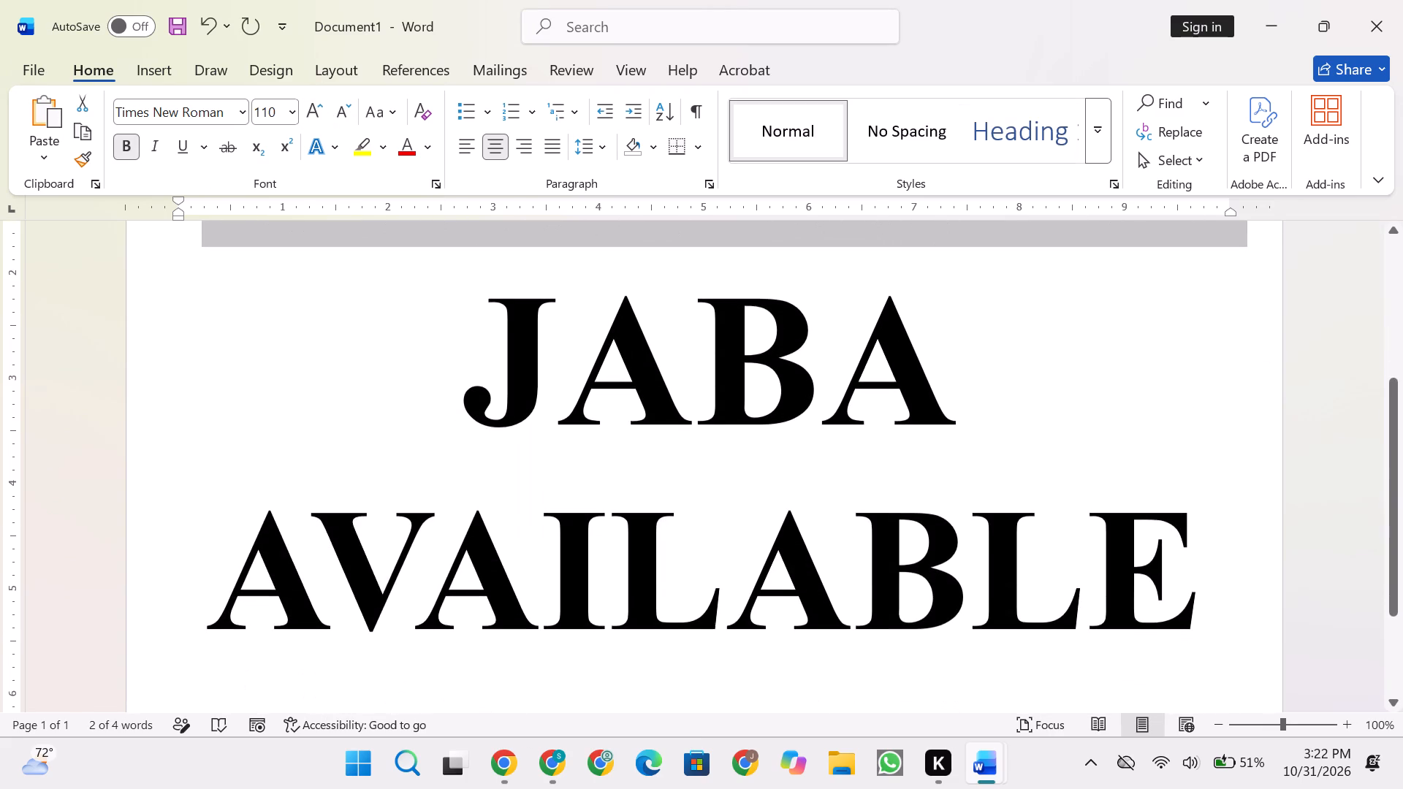
pyautogui.scroll(-3, 707, 366)
pyautogui.scroll(5, 707, 366)
pyautogui.scroll(-5, 707, 366)
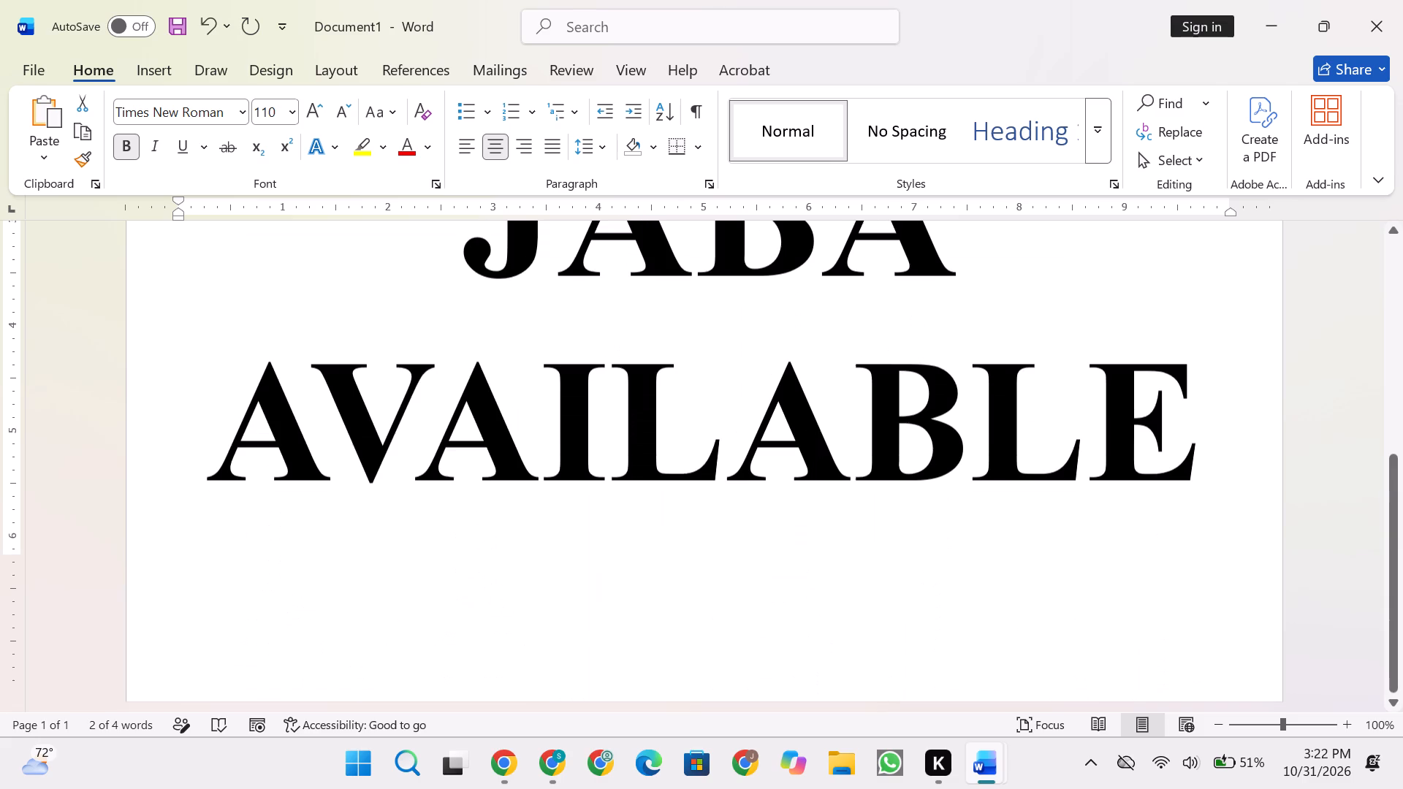
pyautogui.scroll(-3, 707, 366)
pyautogui.scroll(3, 707, 366)
pyautogui.scroll(4, 495, 318)
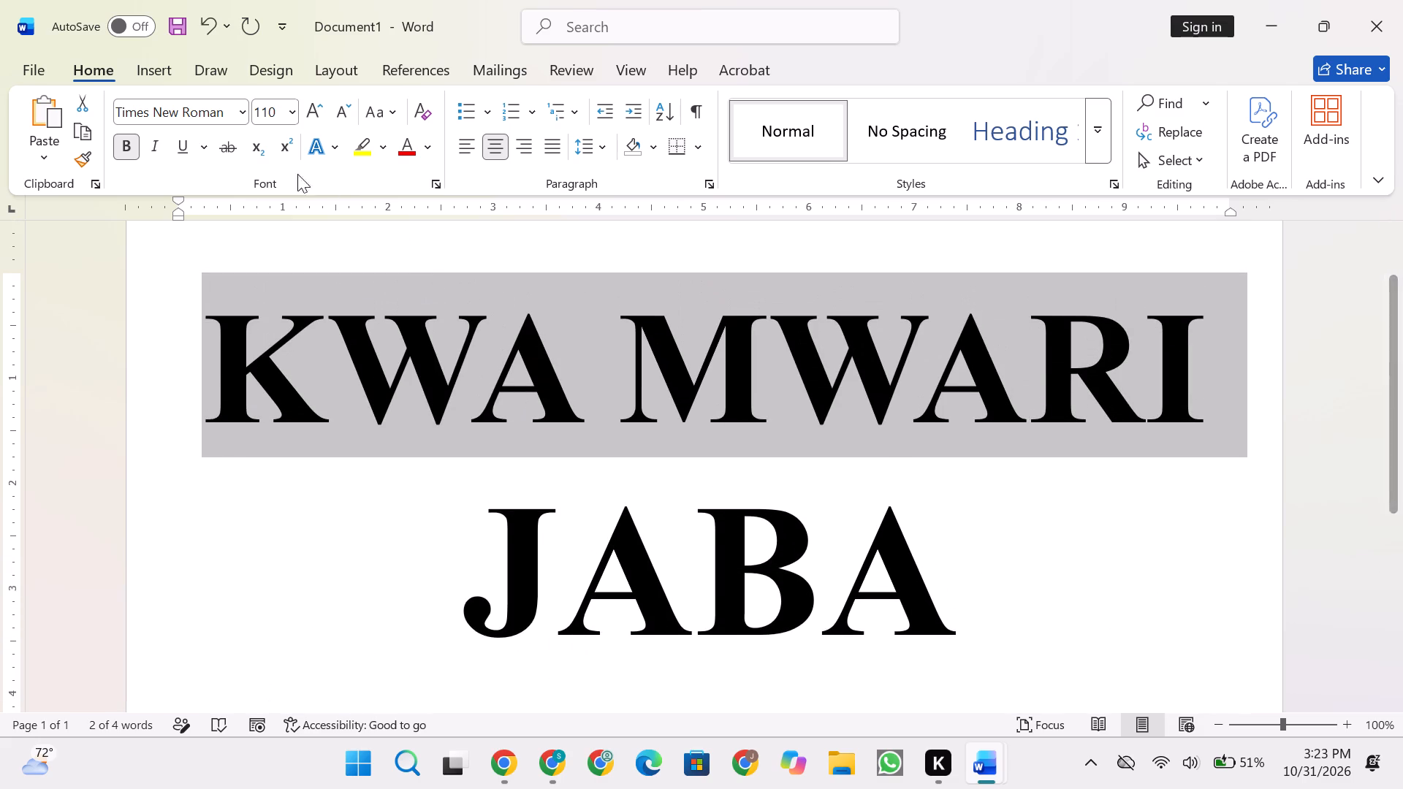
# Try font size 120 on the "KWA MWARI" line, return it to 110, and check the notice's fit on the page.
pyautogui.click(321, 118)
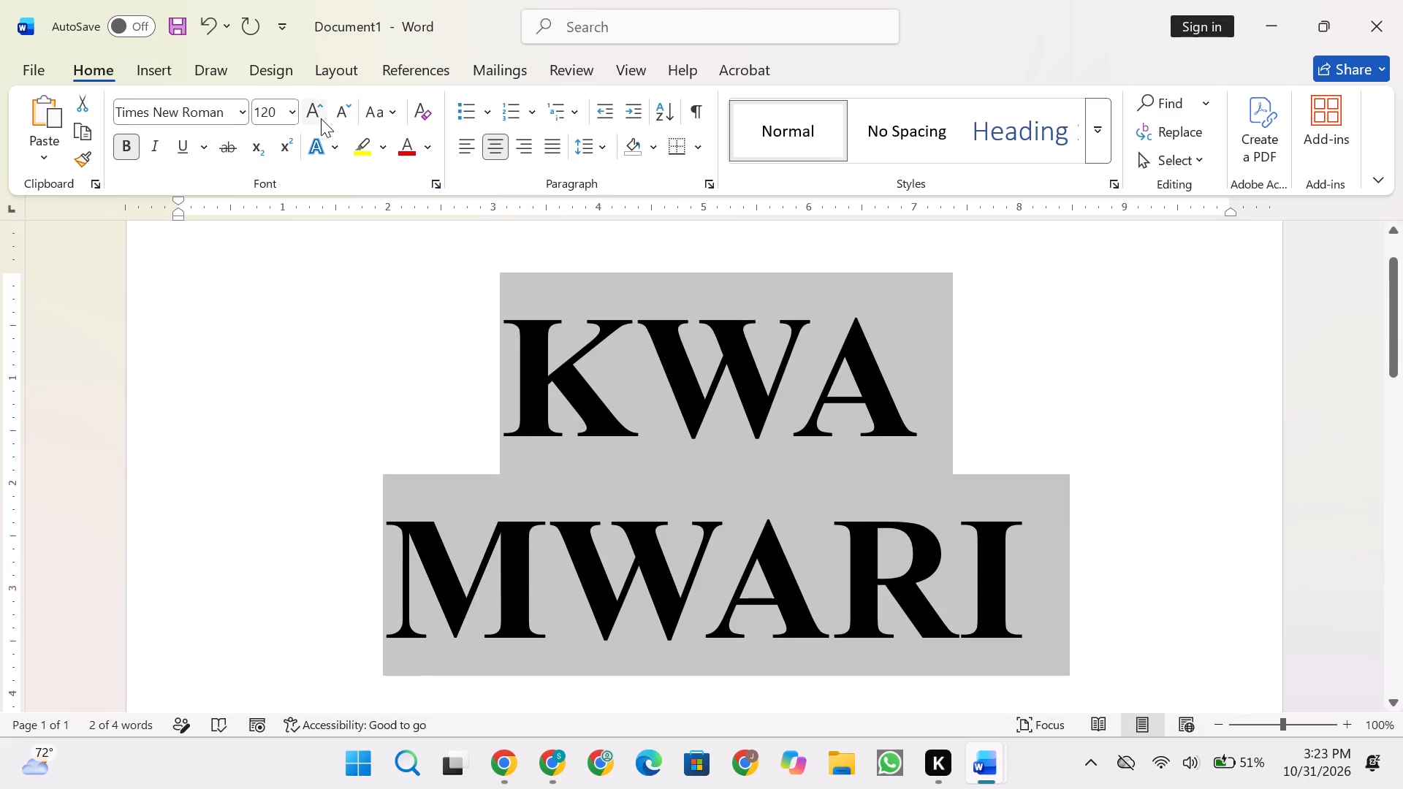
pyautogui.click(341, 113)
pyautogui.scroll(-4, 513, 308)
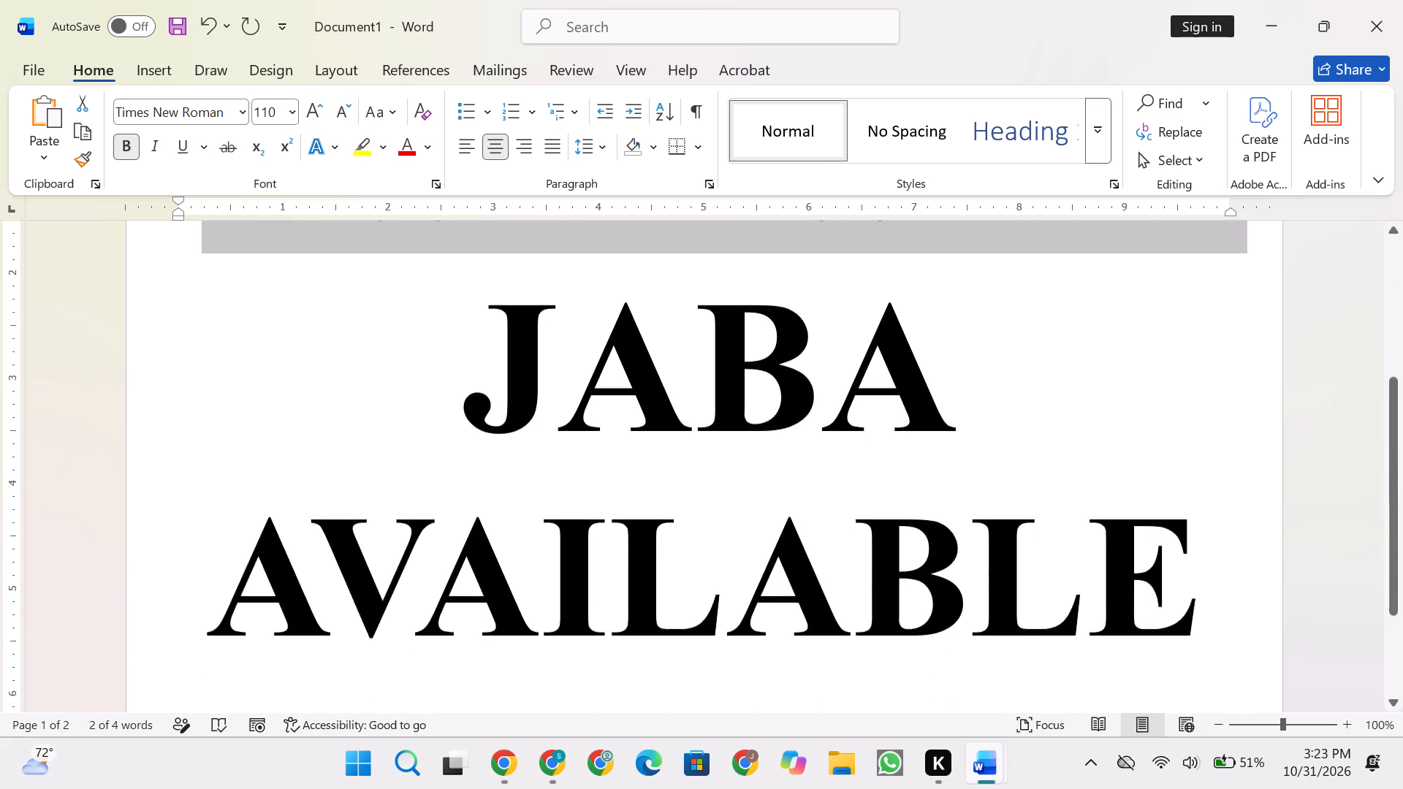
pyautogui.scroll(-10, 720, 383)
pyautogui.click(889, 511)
# Enlarge the word "JABA" to font size 150 while keeping the whole notice on one page.
pyautogui.scroll(6, 886, 506)
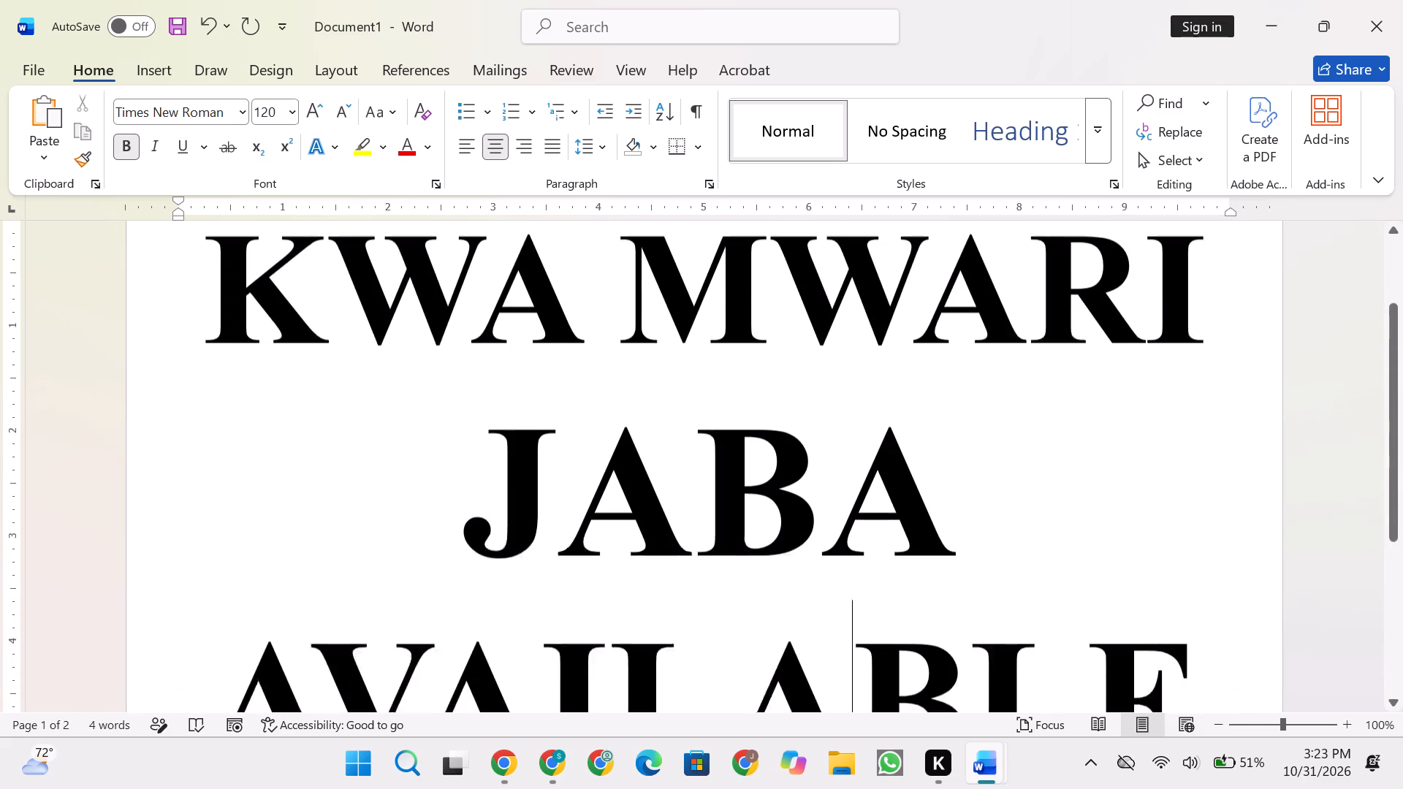
pyautogui.moveTo(943, 515); pyautogui.dragTo(464, 535)
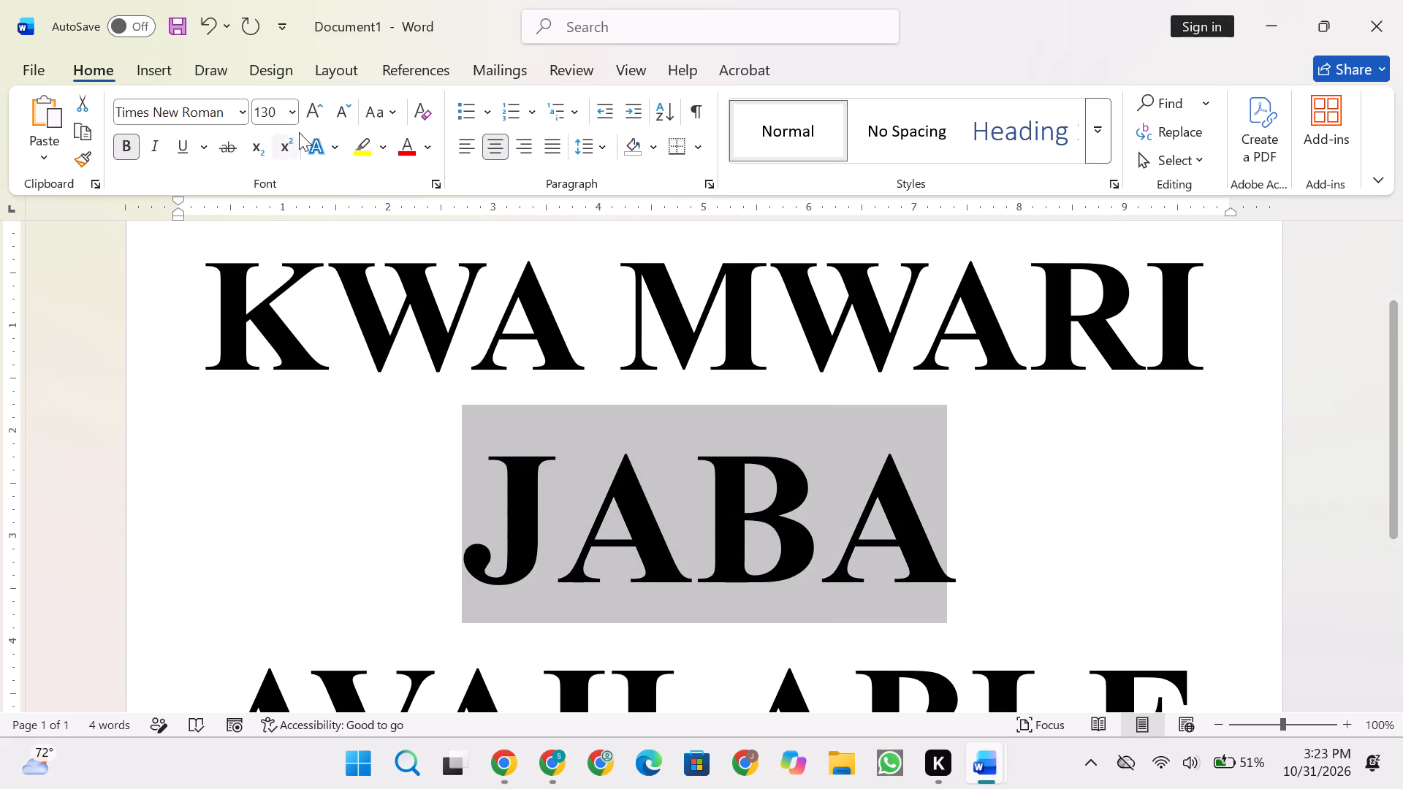
pyautogui.click(313, 108)
pyautogui.click(313, 108)
pyautogui.click(313, 107)
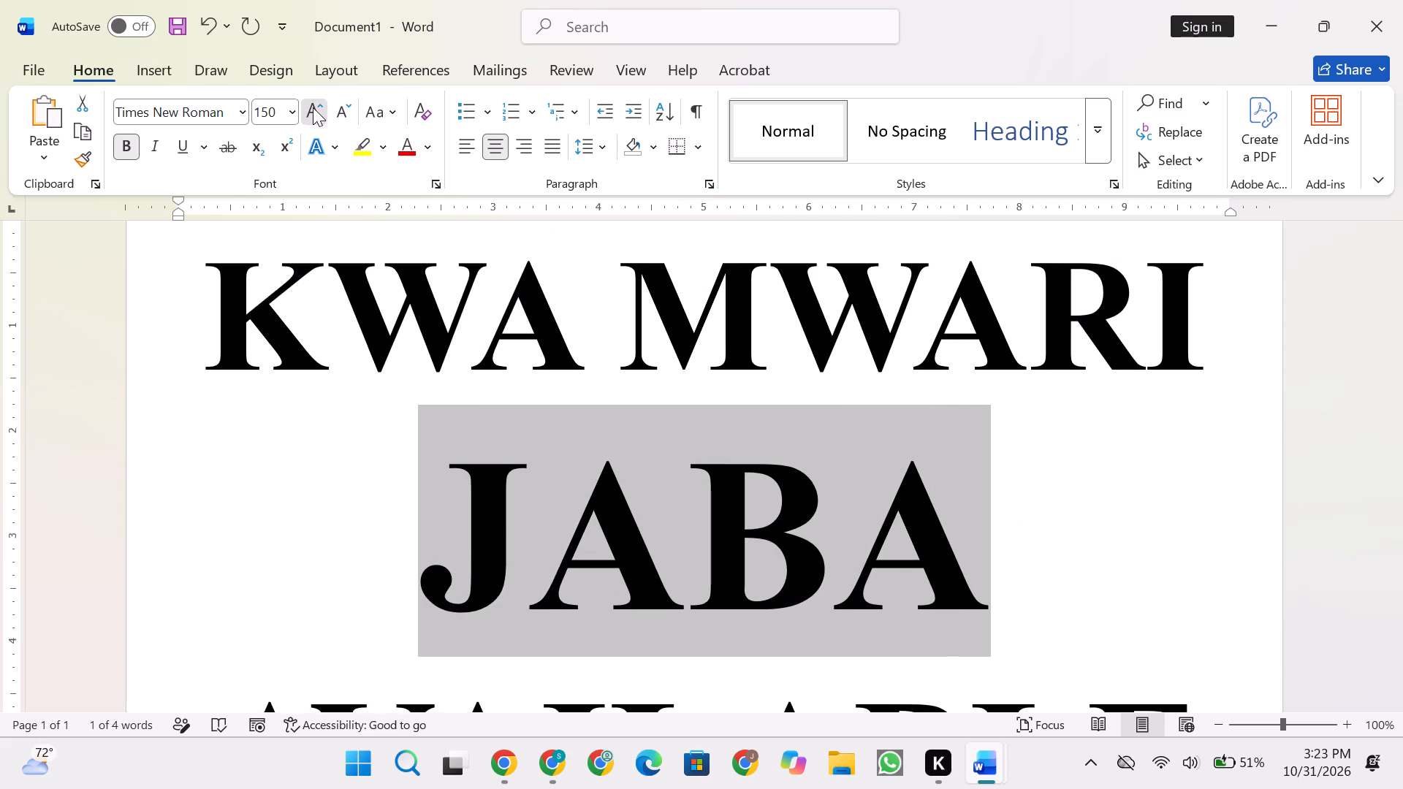
pyautogui.scroll(-6, 853, 428)
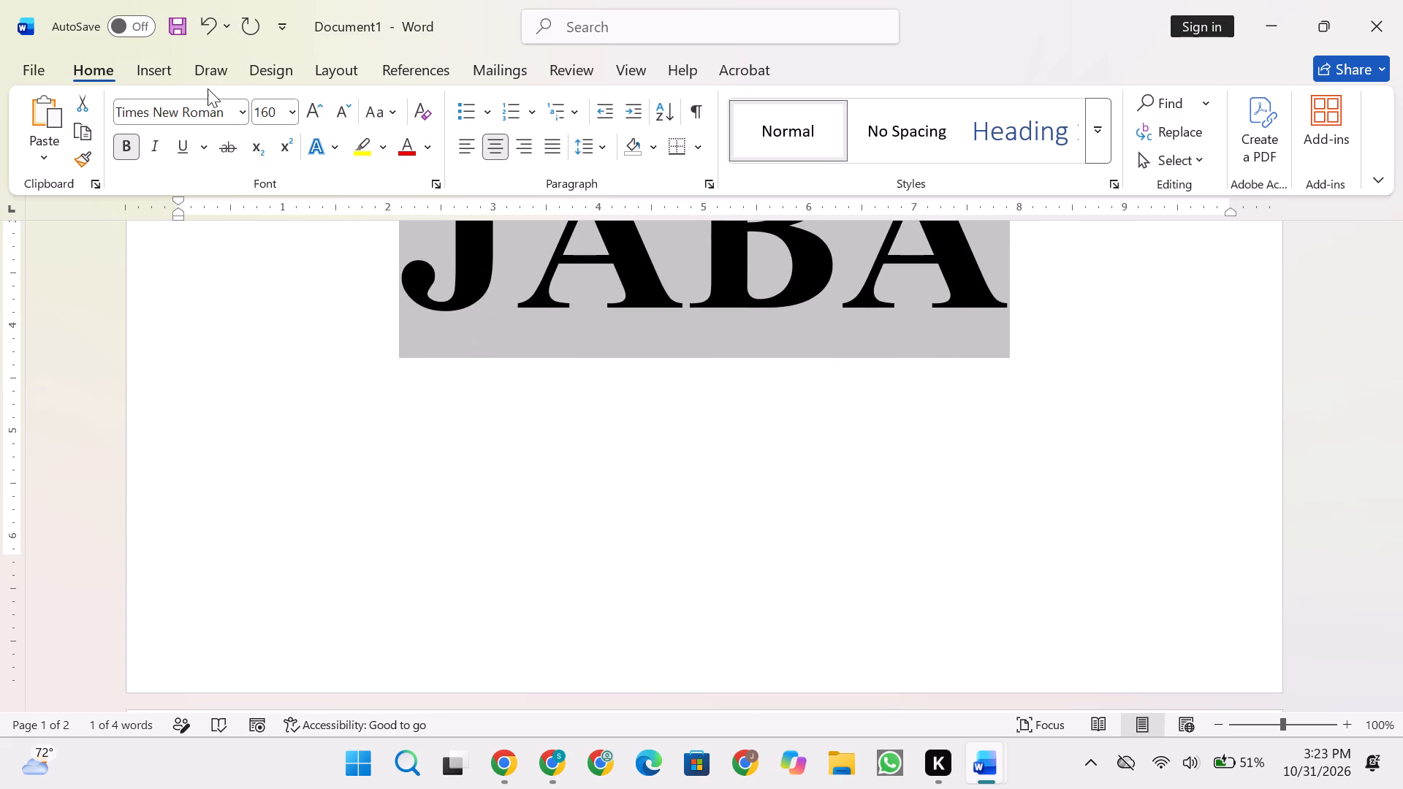
pyautogui.click(341, 121)
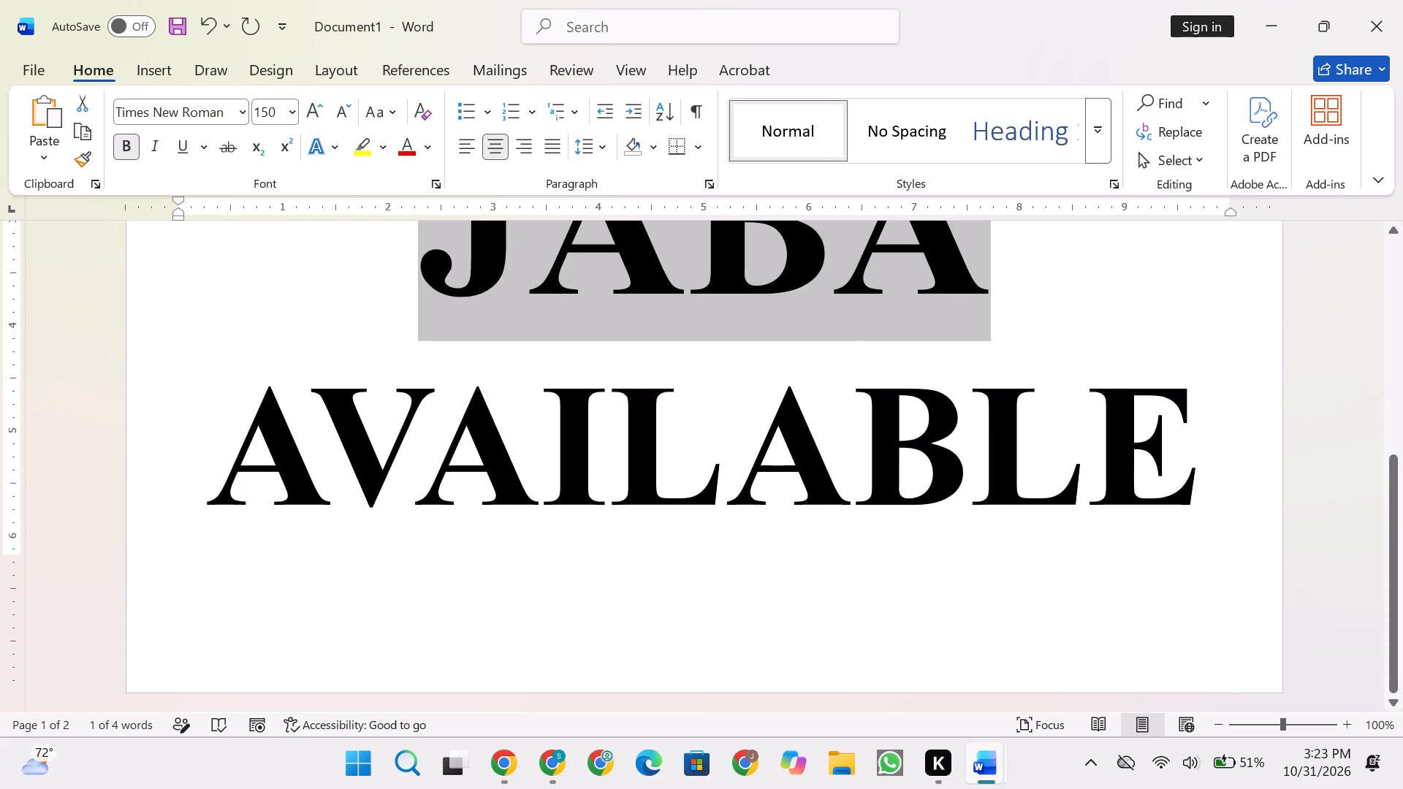
pyautogui.click(820, 348)
pyautogui.scroll(5, 820, 348)
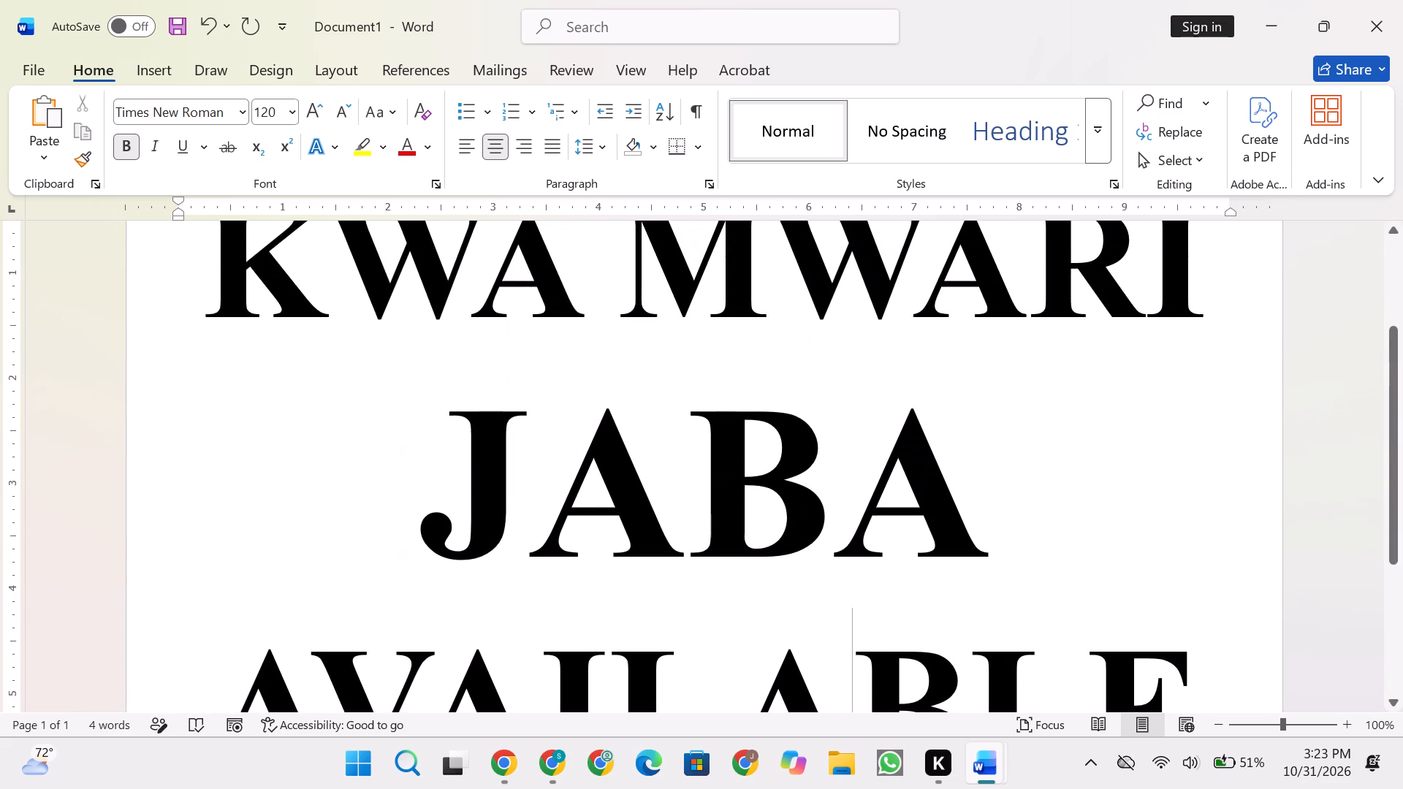
# Print one copy of the "KWA MWARI JABA AVAILABLE" notice on the EPSON L3250 Series printer.
pyautogui.hotkey('ctrl', 'p')
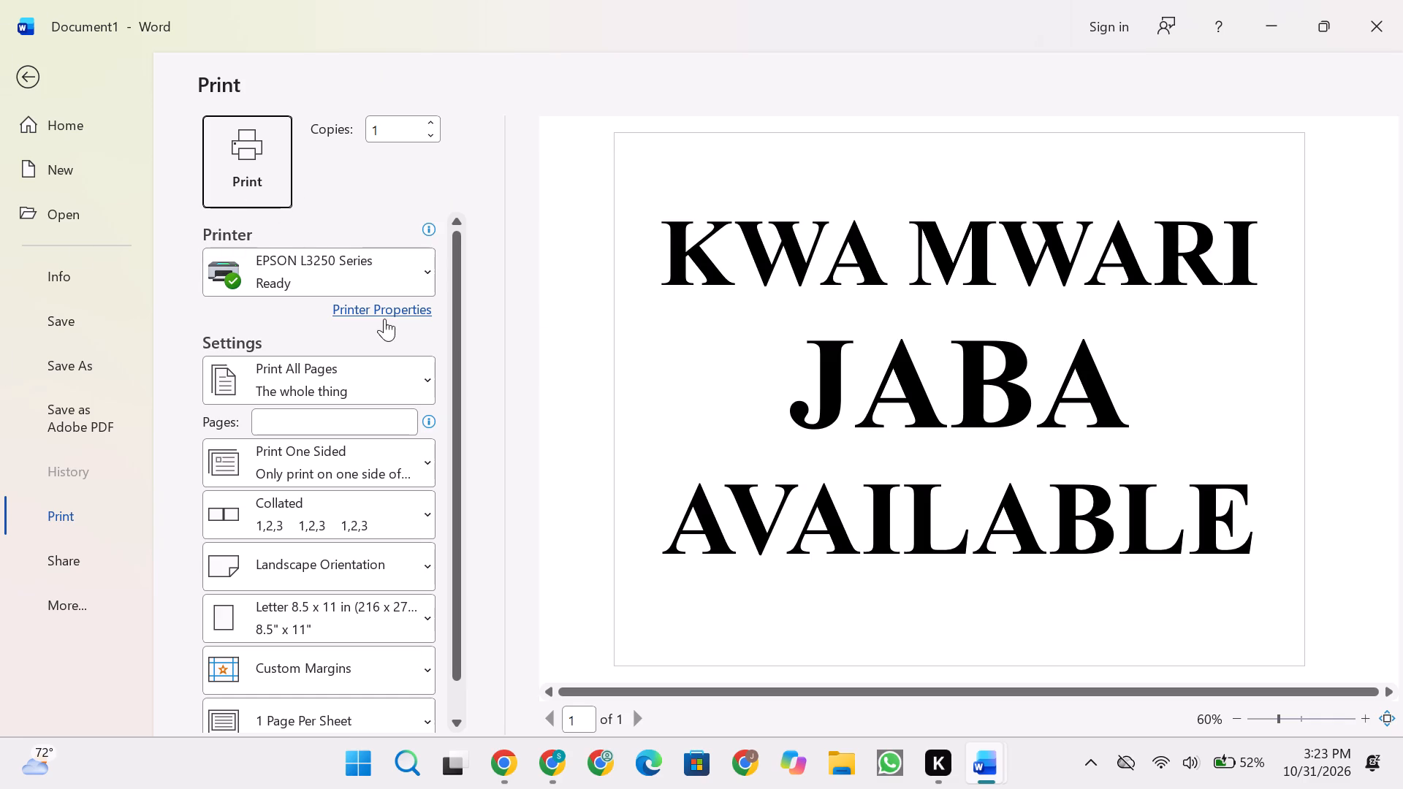
pyautogui.click(238, 165)
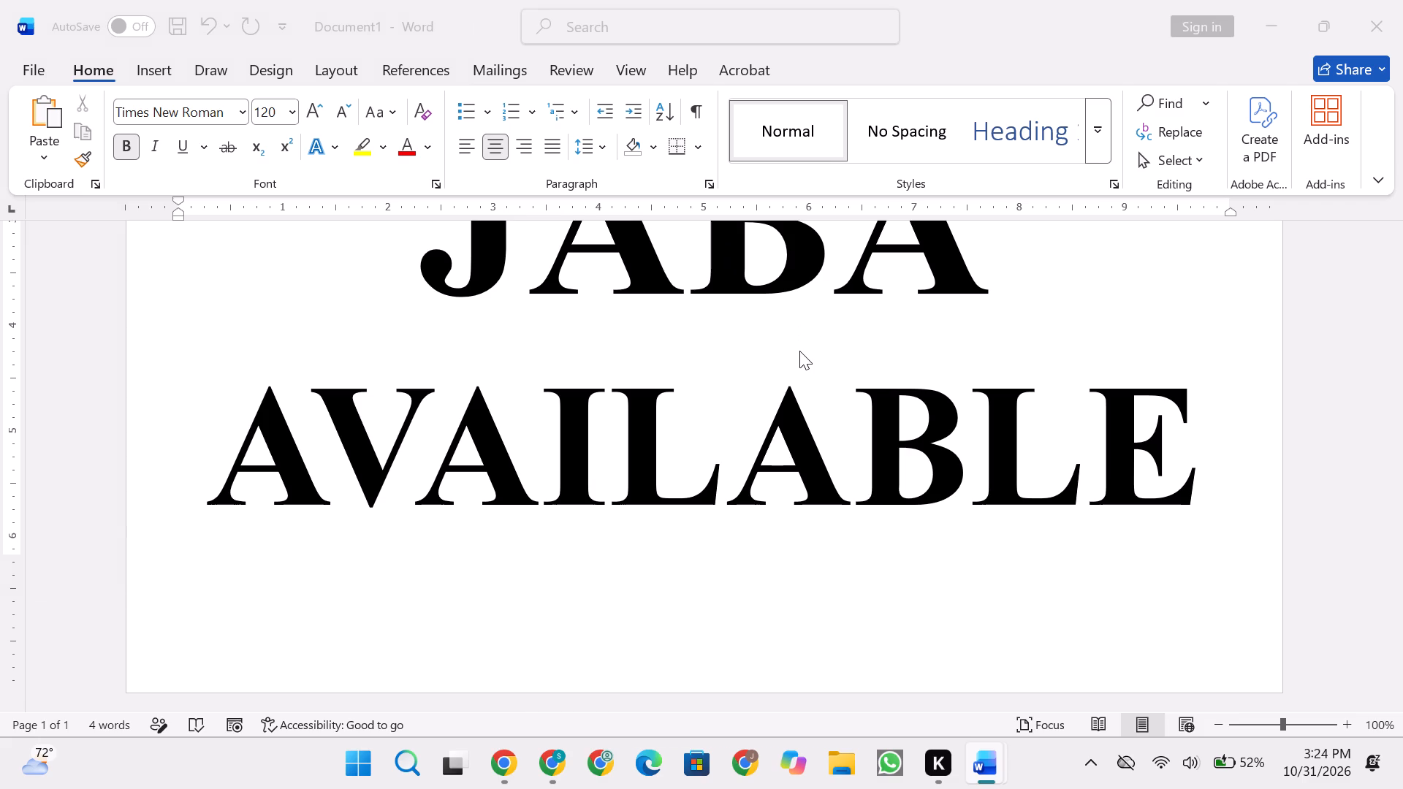
# Print the notice again on the EPSON L3250 Series printer, with more than one copy.
pyautogui.hotkey('ctrl', 'p')
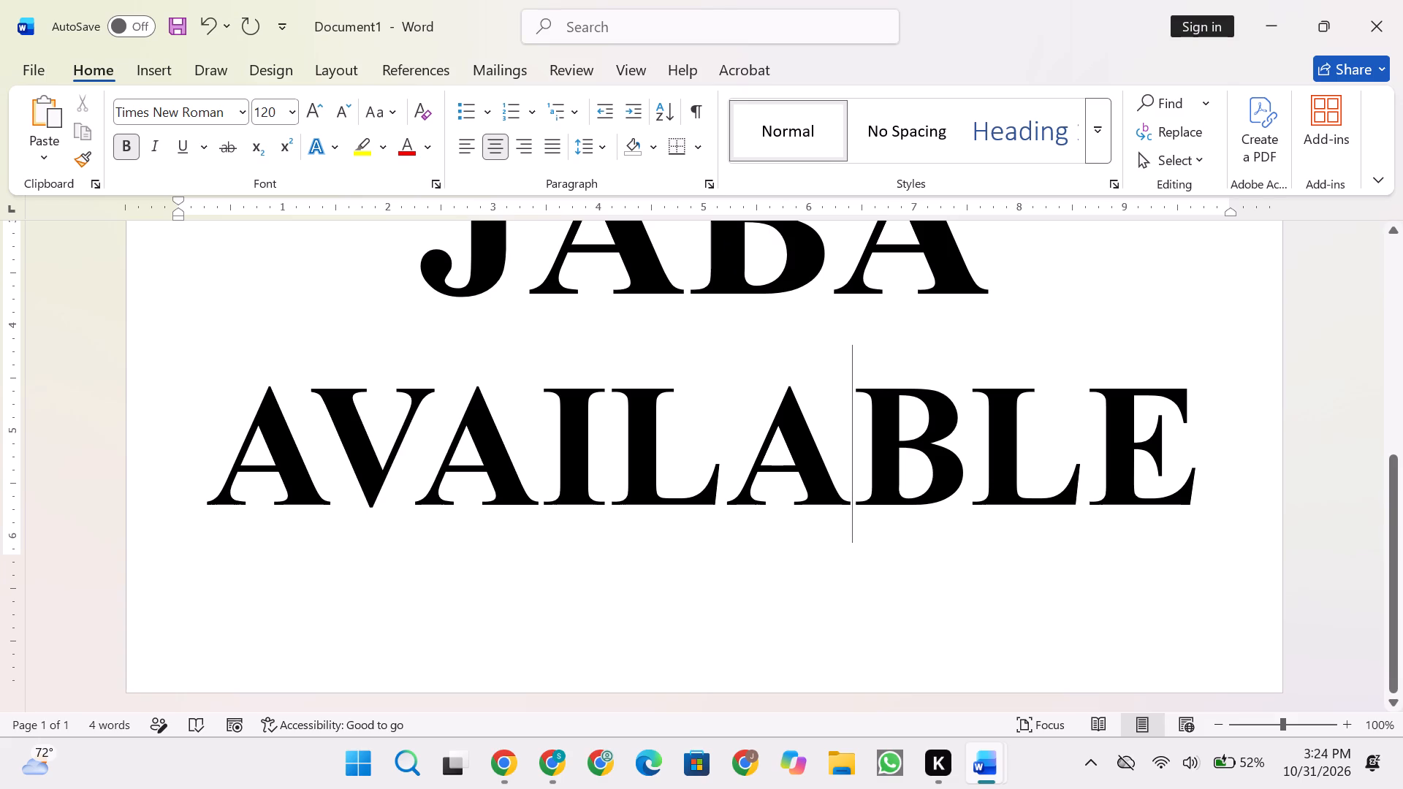
pyautogui.hotkey('ctrl', 'p')
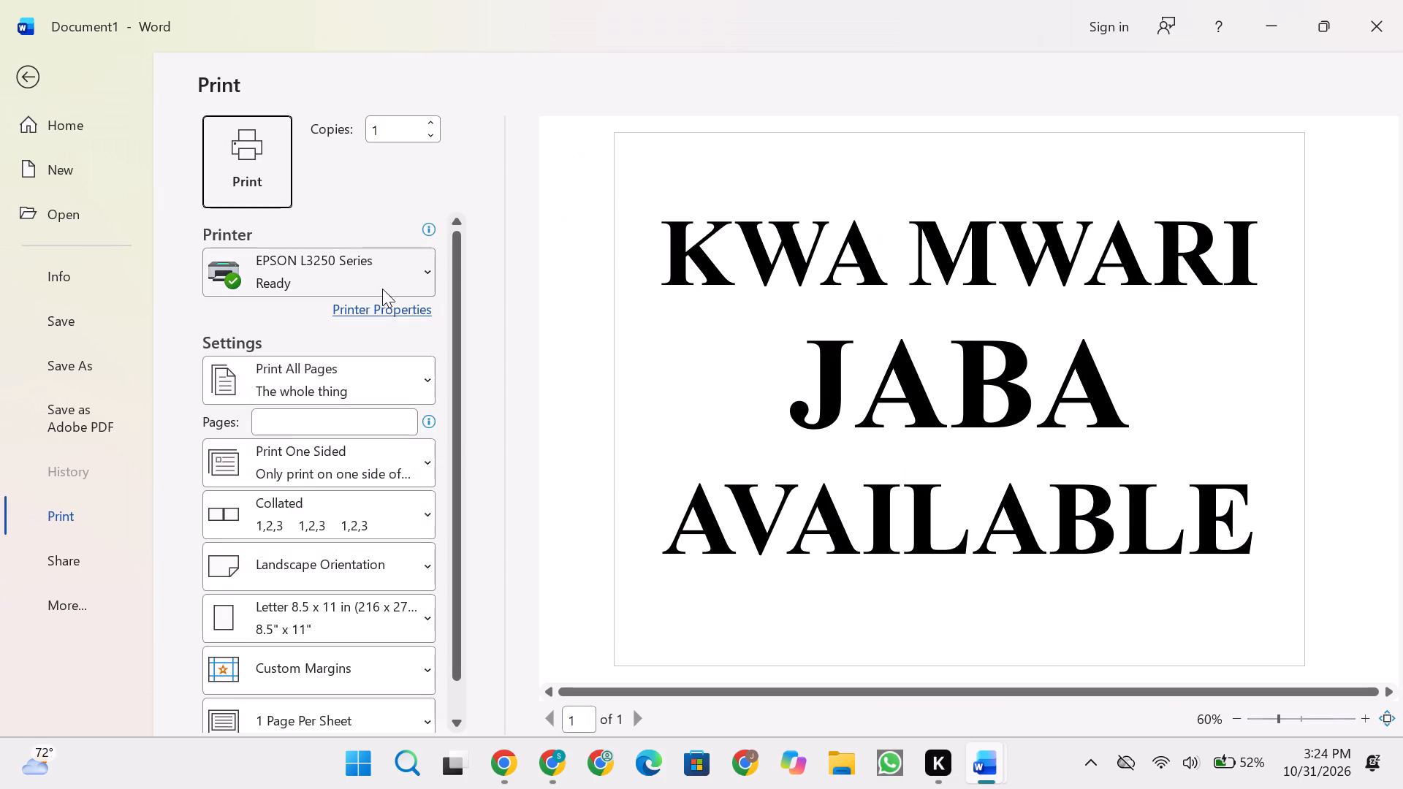
pyautogui.click(423, 118)
pyautogui.click(424, 121)
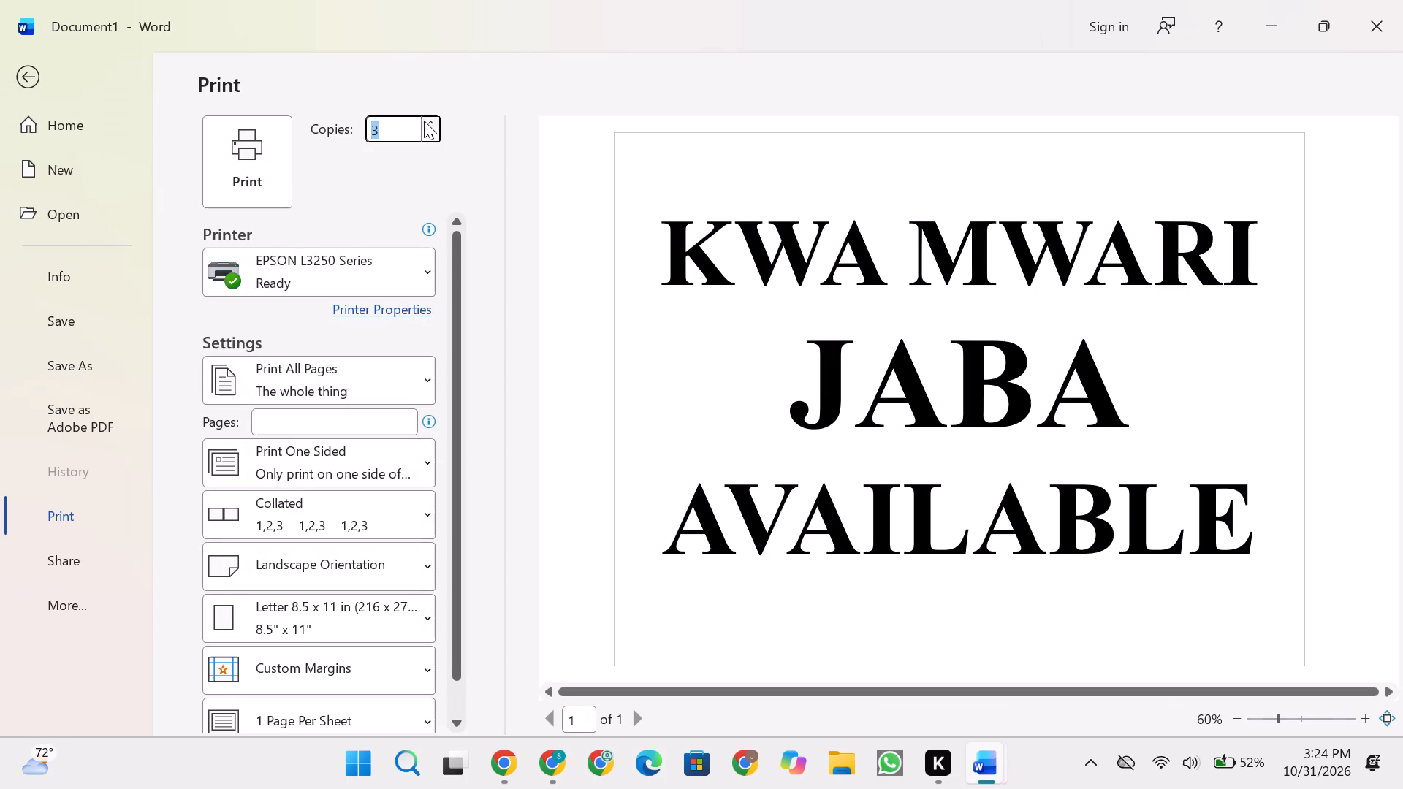
pyautogui.click(427, 133)
pyautogui.click(262, 178)
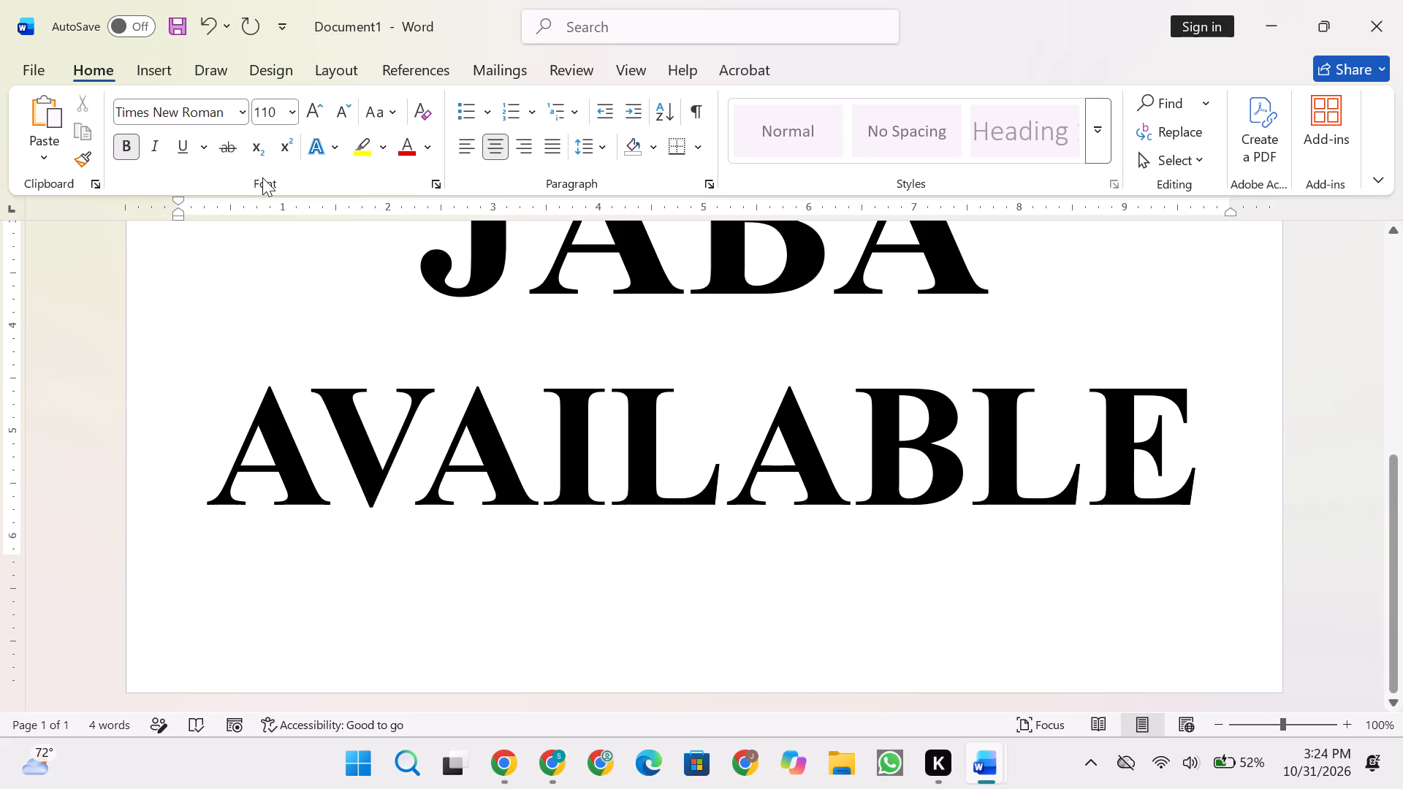
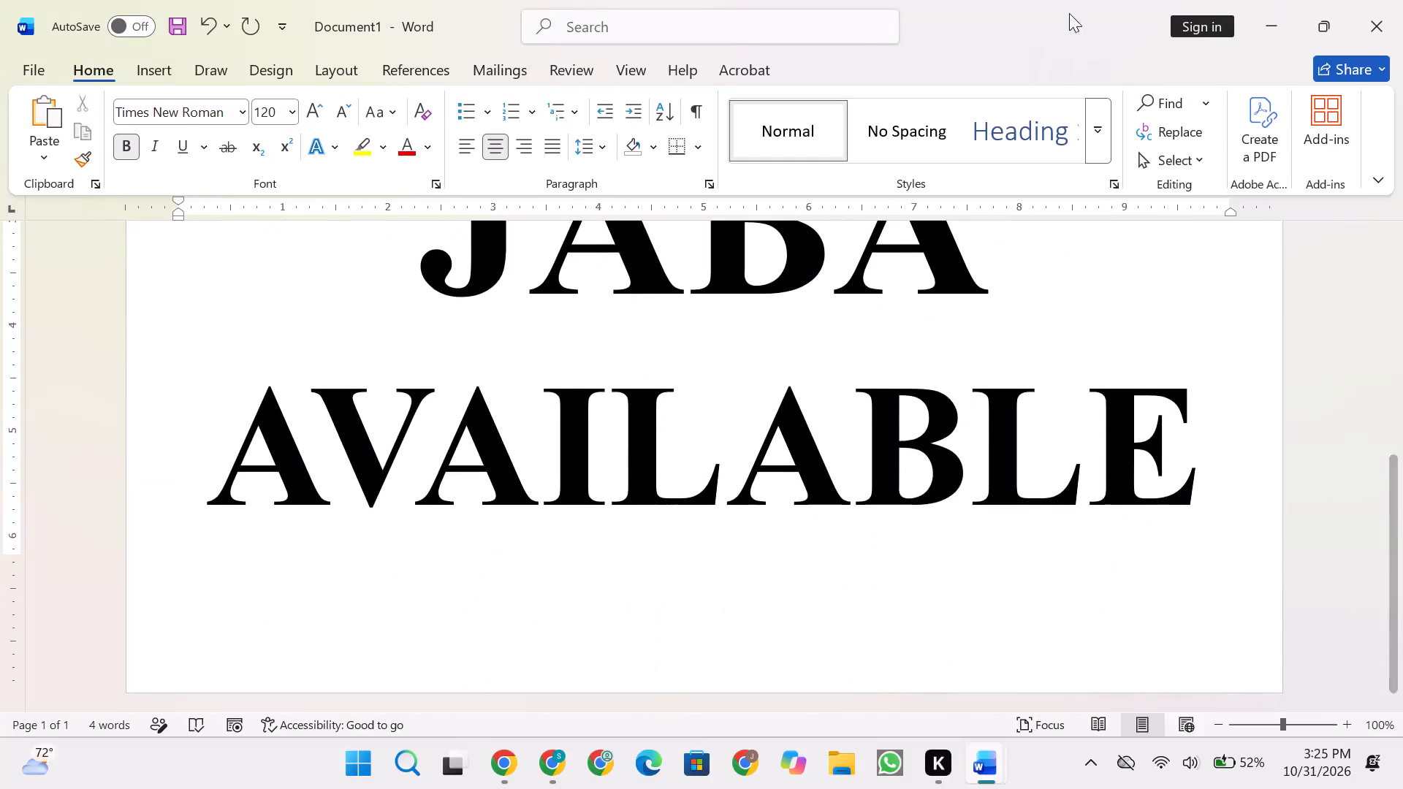
# Close the recovered two-page CV and both MATERNITY DISCHARGE documents, leaving the two notice documents open.
pyautogui.click(996, 753)
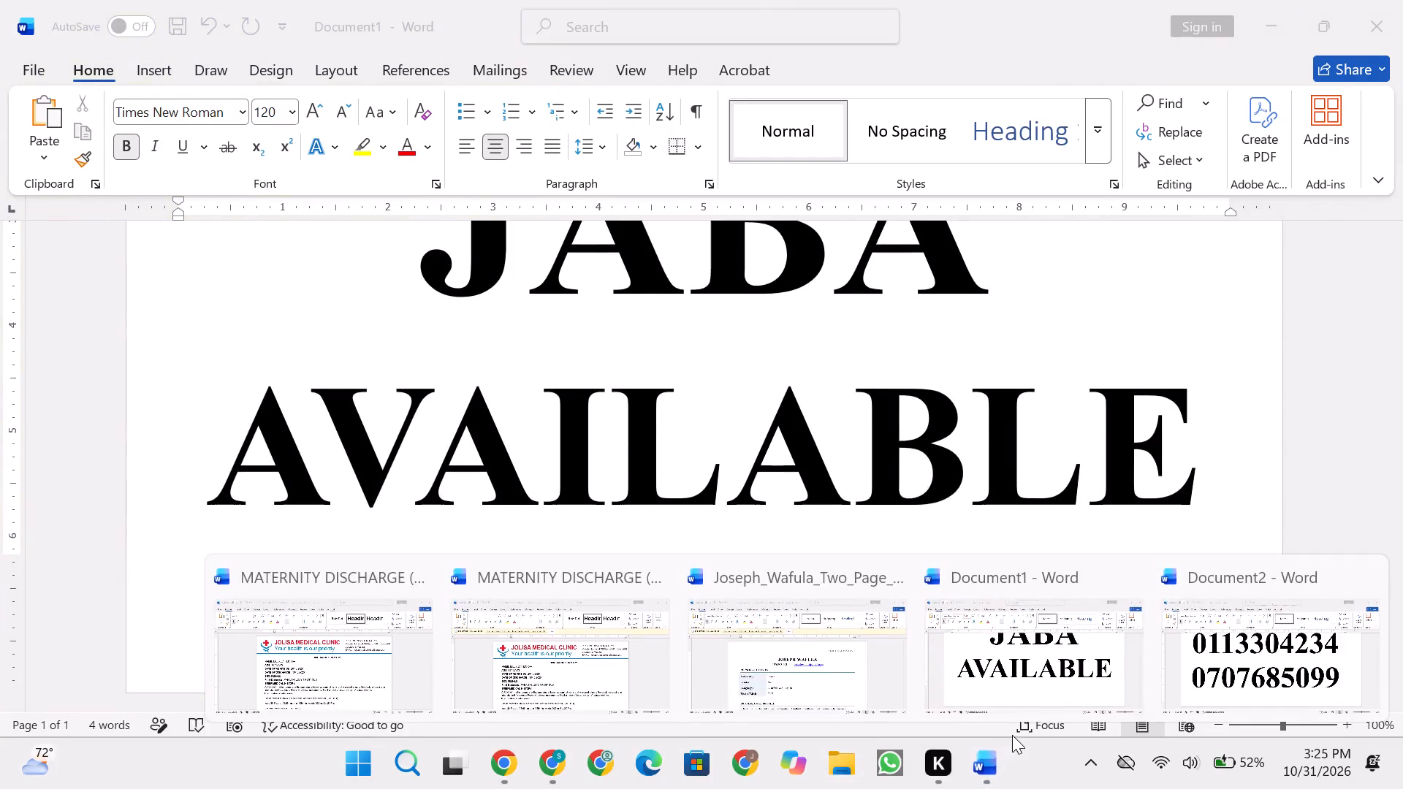
pyautogui.click(764, 633)
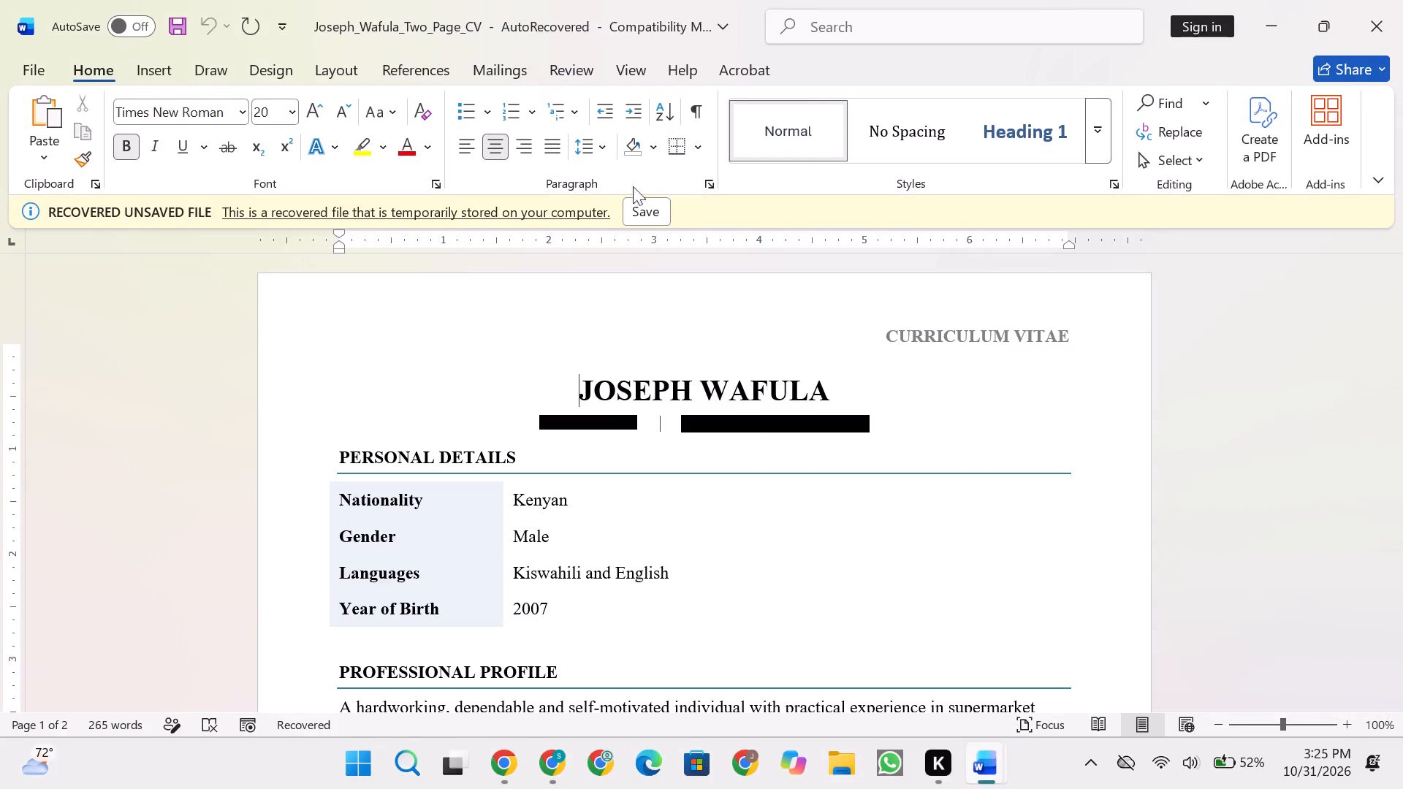
pyautogui.click(1402, 7)
pyautogui.click(748, 413)
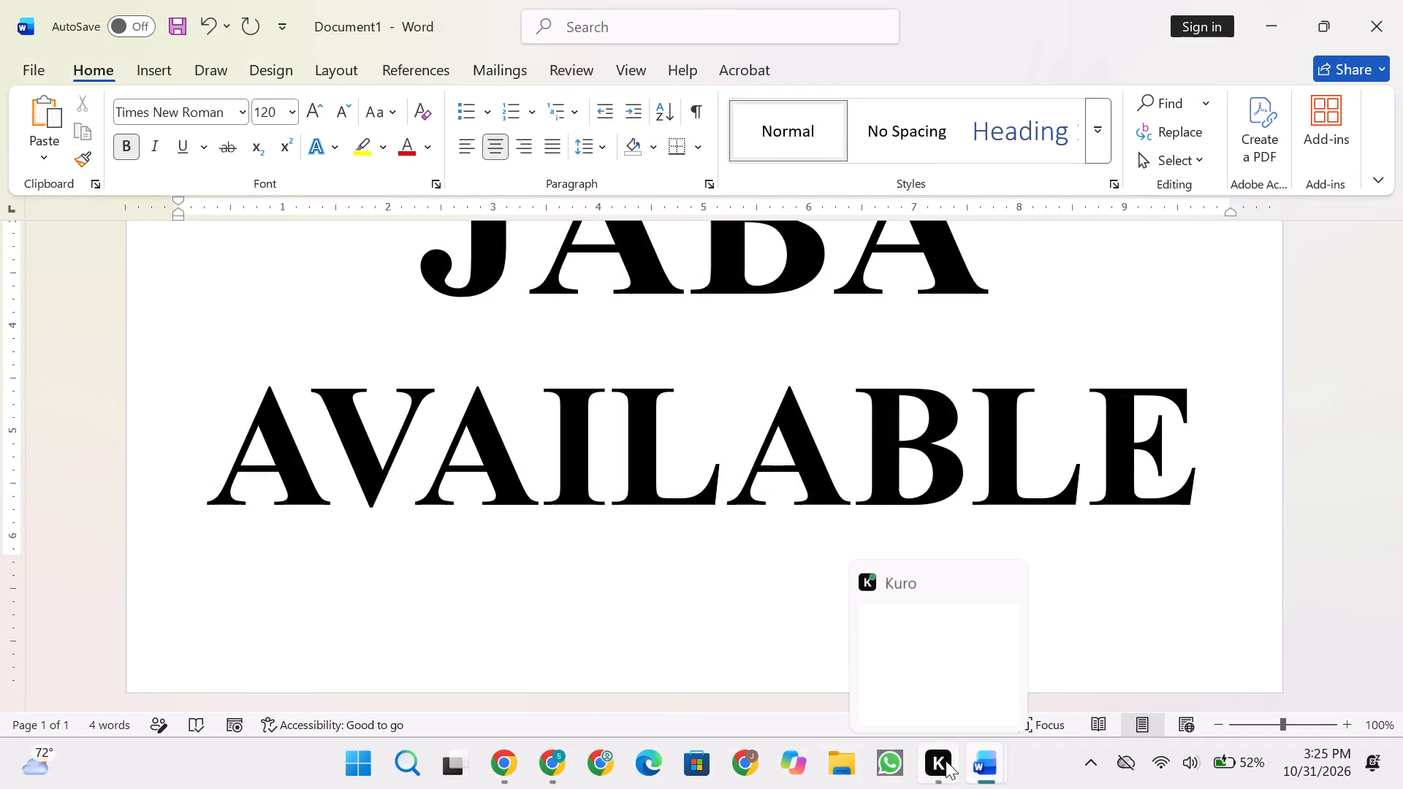
pyautogui.click(783, 660)
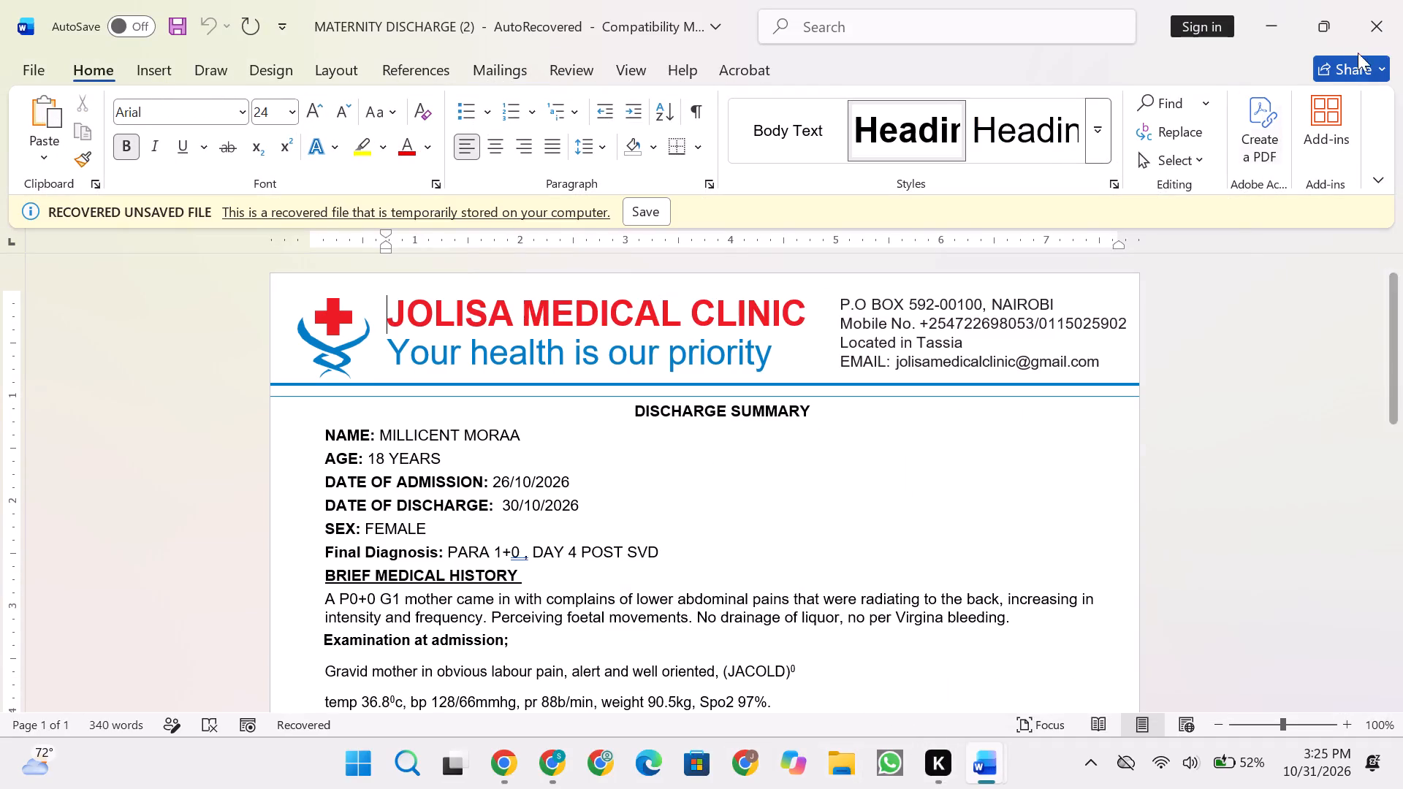
pyautogui.click(1362, 42)
pyautogui.click(775, 465)
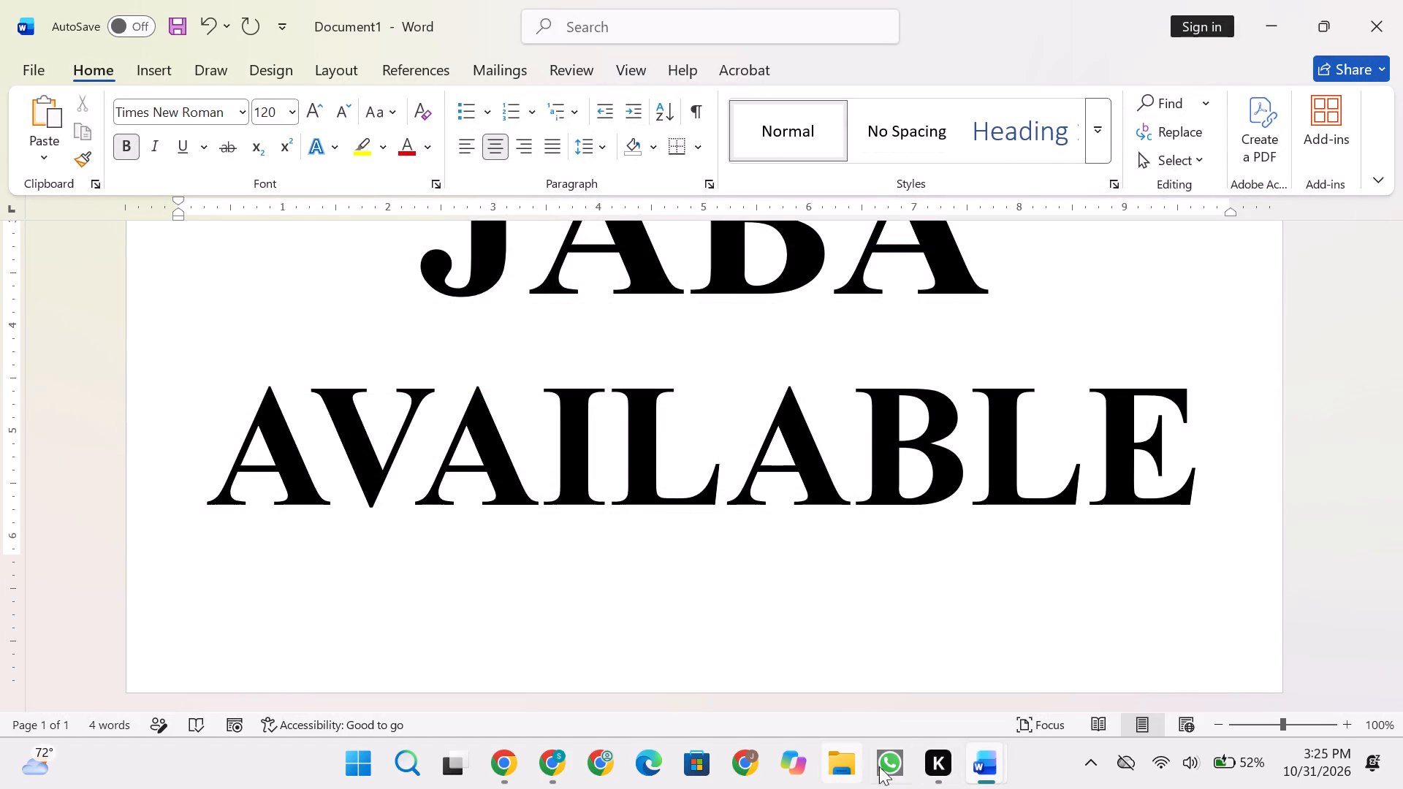
pyautogui.click(982, 766)
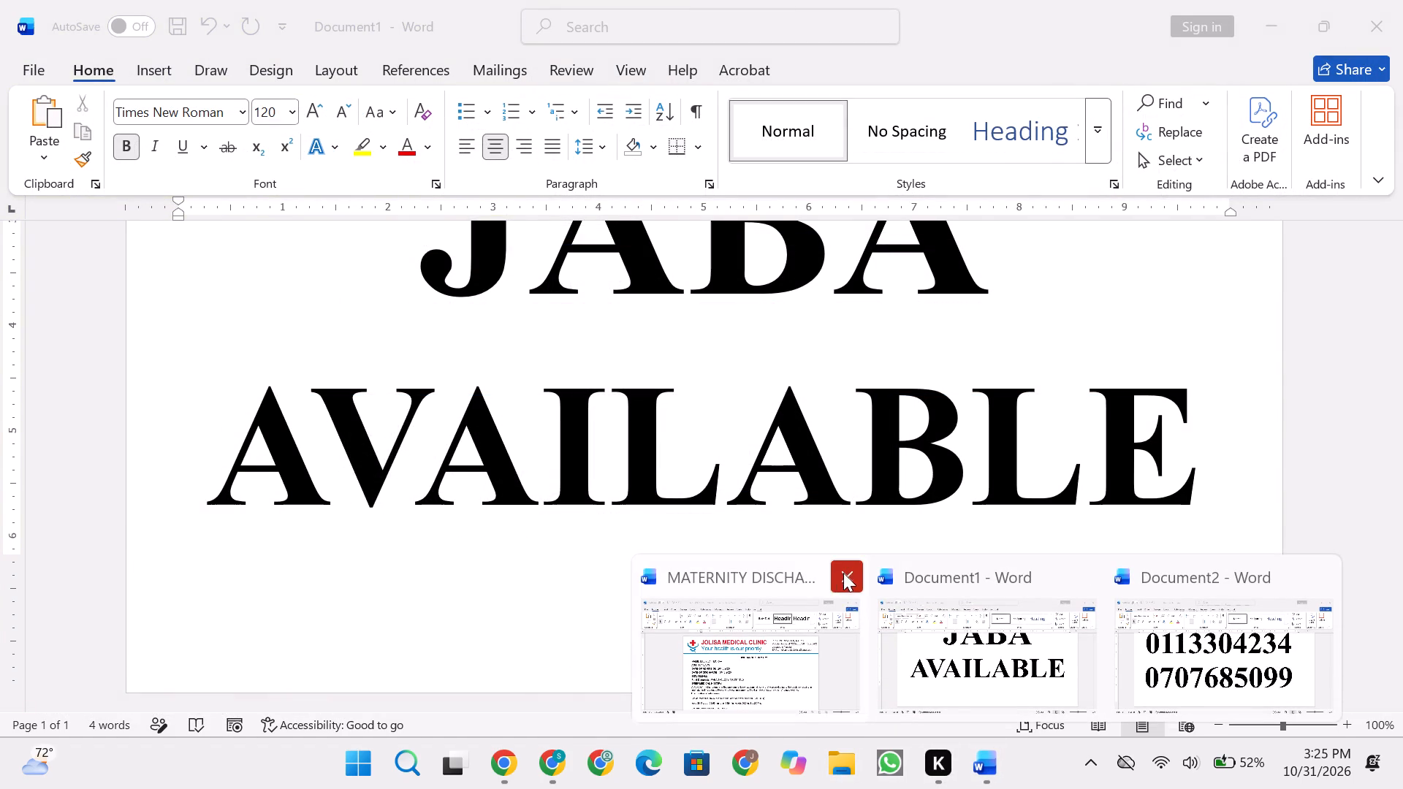
pyautogui.click(845, 572)
pyautogui.click(493, 548)
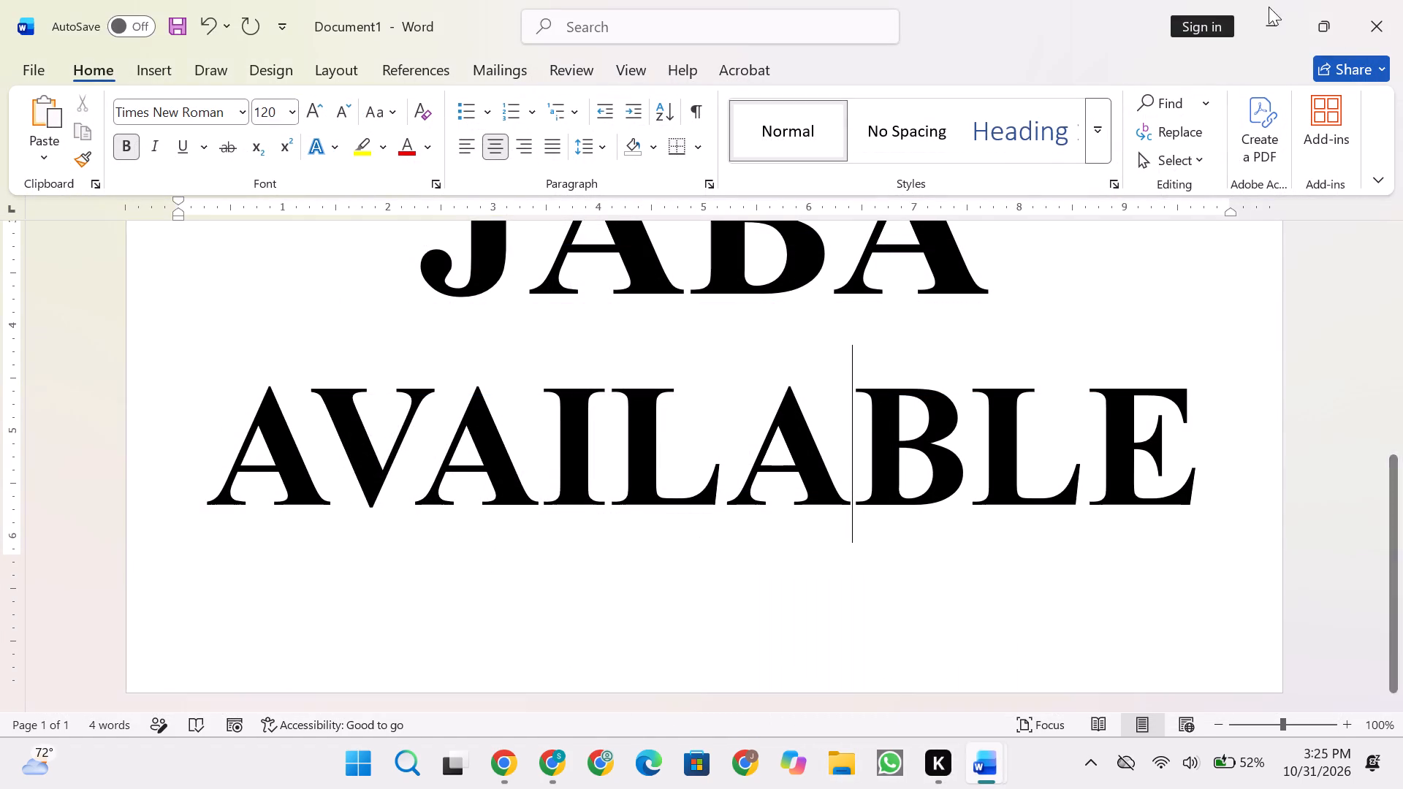